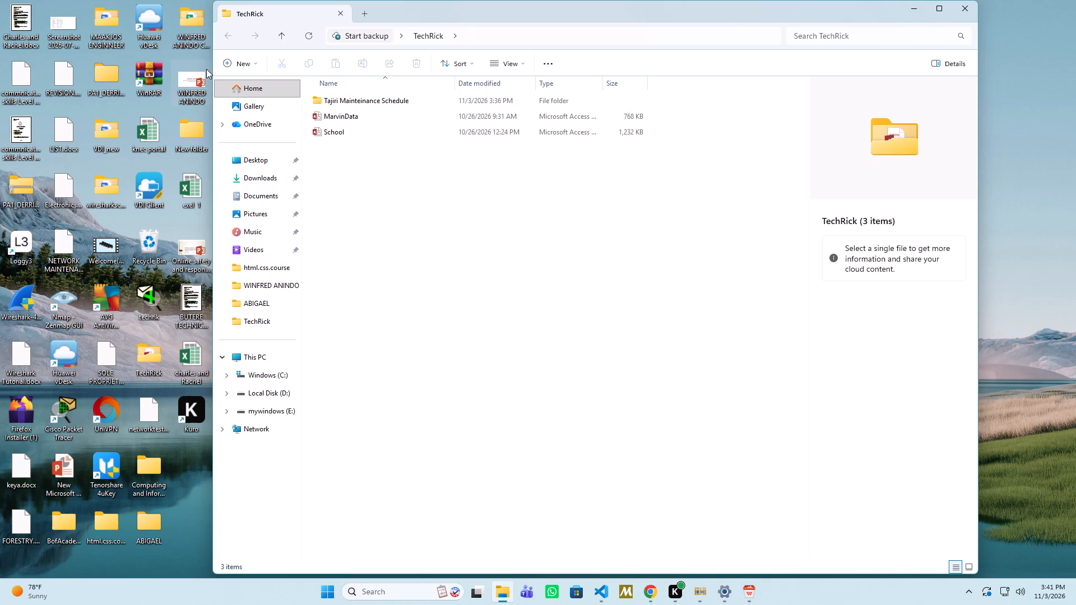
Check the contents of the Tajiri Mainteinance Schedule folder and return to the TechRick folder.
{"action": "double_click", "coordinate": [354, 99]}
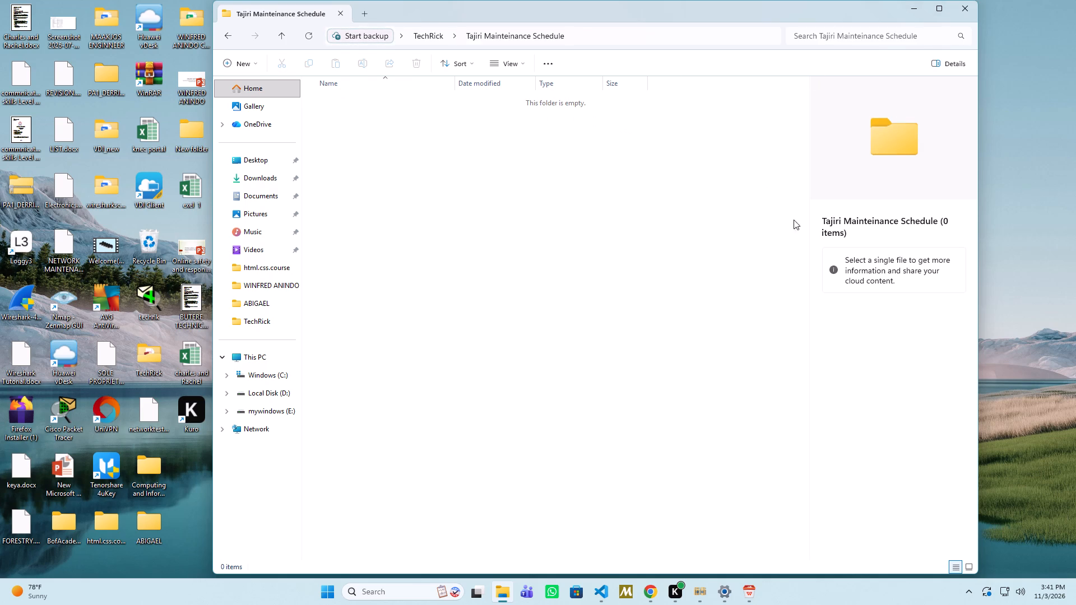
{"action": "left_click", "coordinate": [229, 31]}
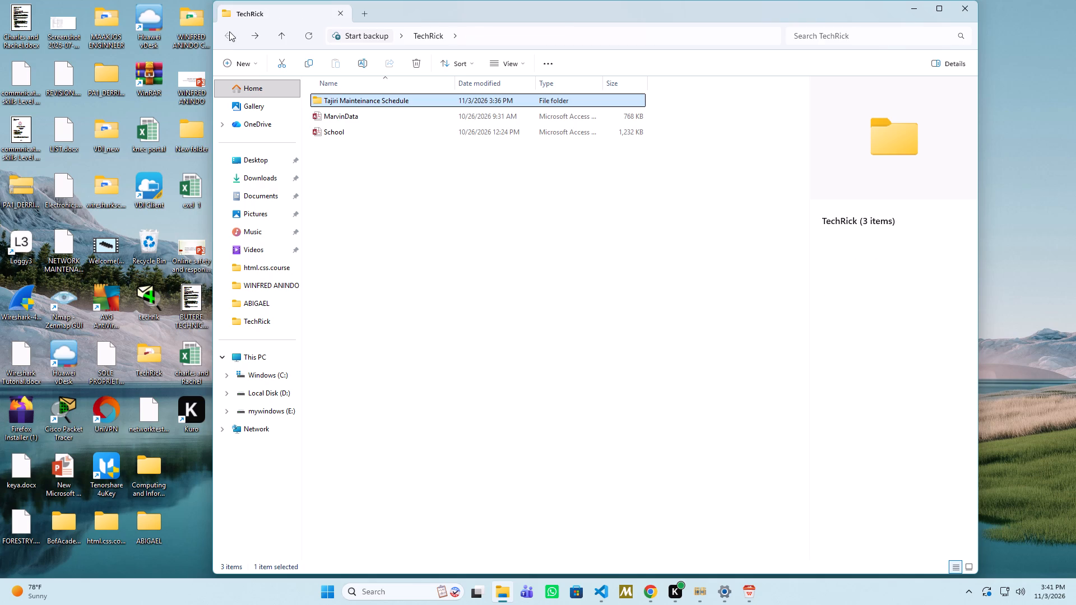
Open the MarvinData database in Access to view its objects, and close it again.
{"action": "double_click", "coordinate": [338, 119]}
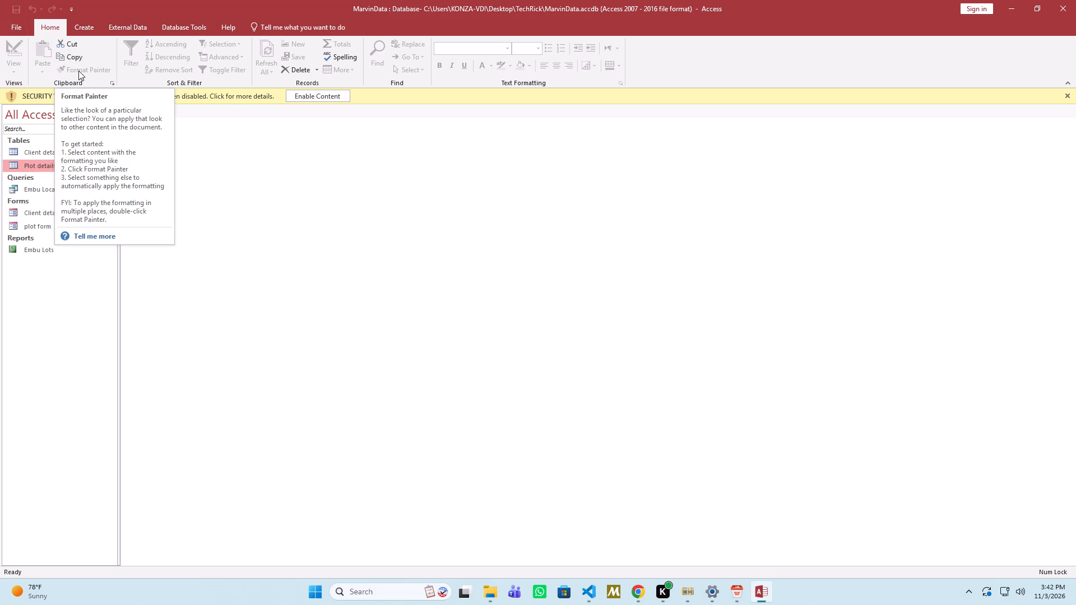
{"action": "left_click", "coordinate": [462, 153]}
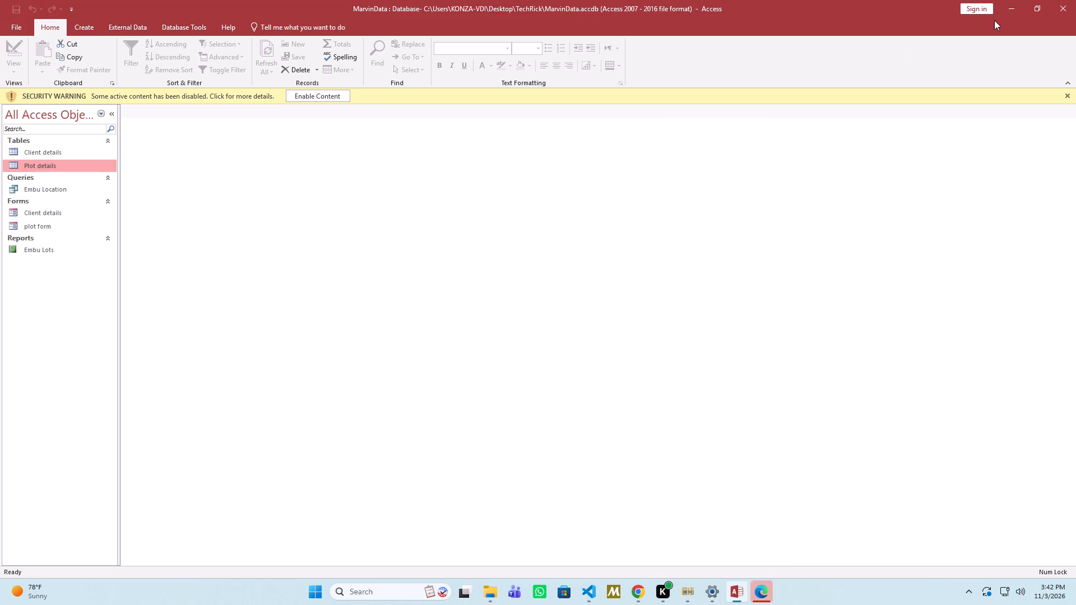
{"action": "left_click", "coordinate": [1055, 10]}
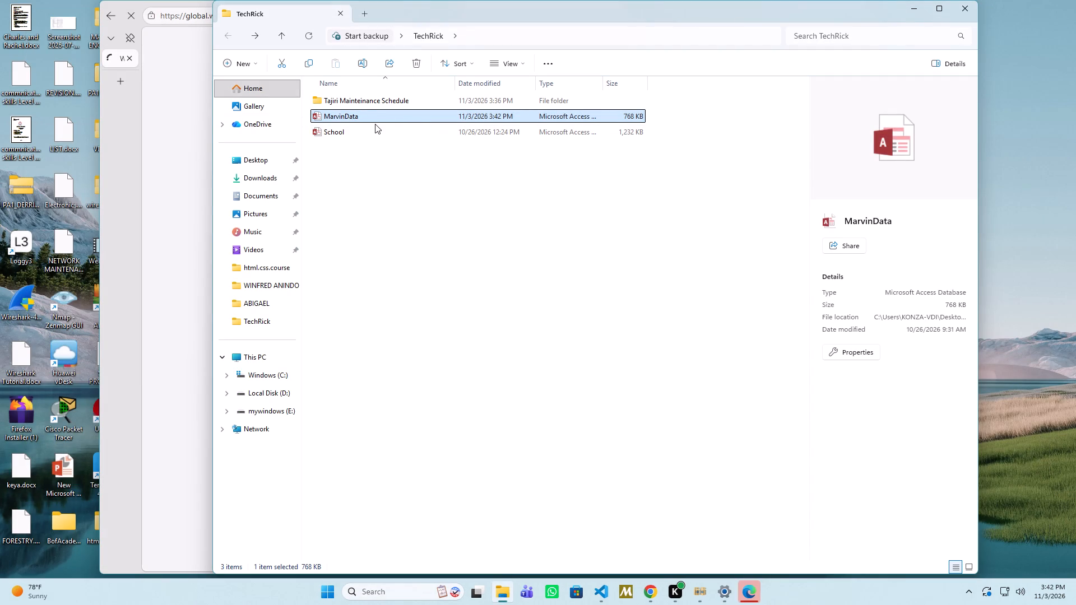
Reopen the Tajiri Mainteinance Schedule folder, check the options available inside it, and close the folder window.
{"action": "right_click", "coordinate": [360, 100]}
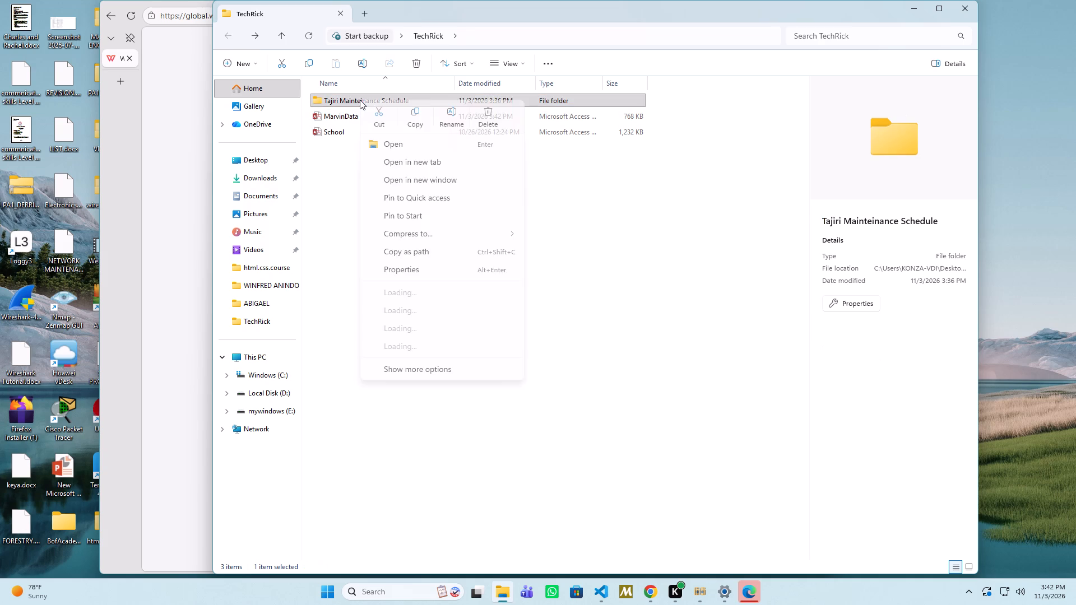
{"action": "left_click", "coordinate": [393, 144]}
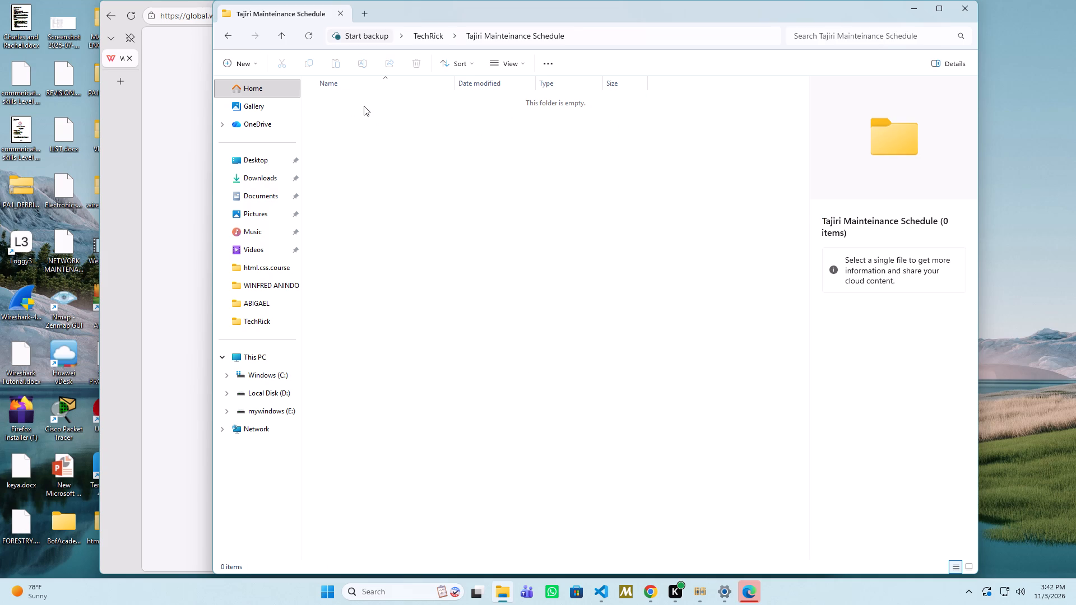
{"action": "right_click", "coordinate": [364, 106]}
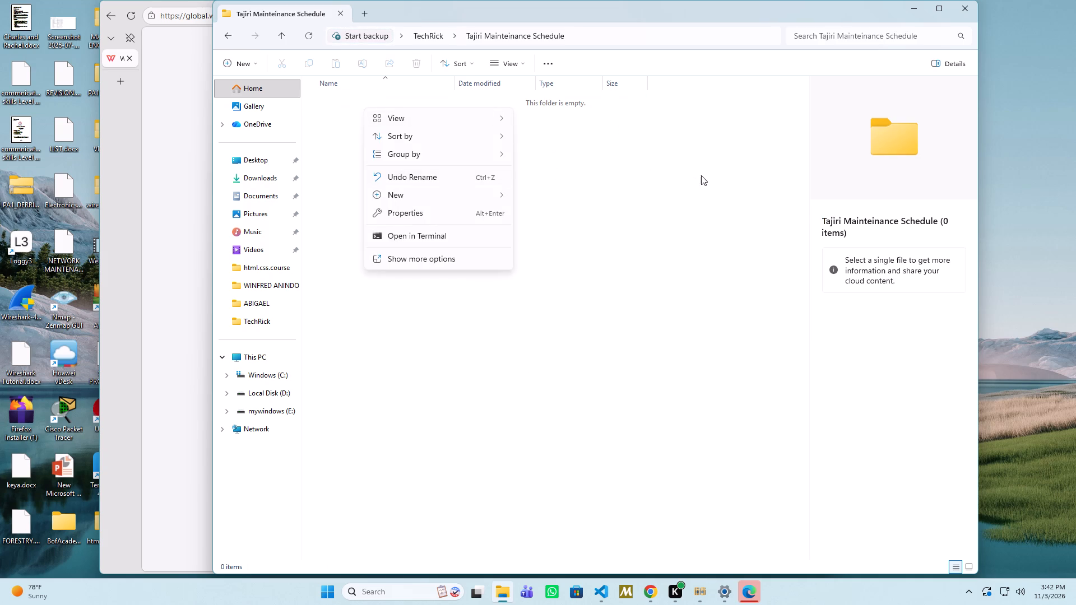
{"action": "left_click", "coordinate": [701, 175]}
{"action": "left_click", "coordinate": [978, 8]}
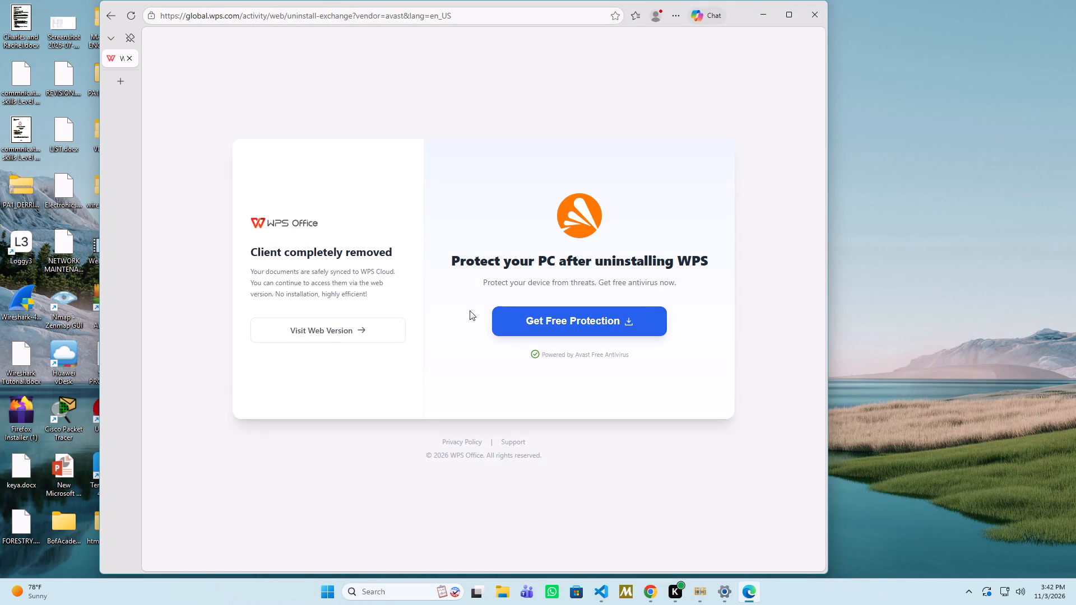
Maximize the browser window showing the WPS Office uninstall page.
{"action": "left_click_drag", "start_coordinate": [799, 8], "coordinate": [783, 1]}
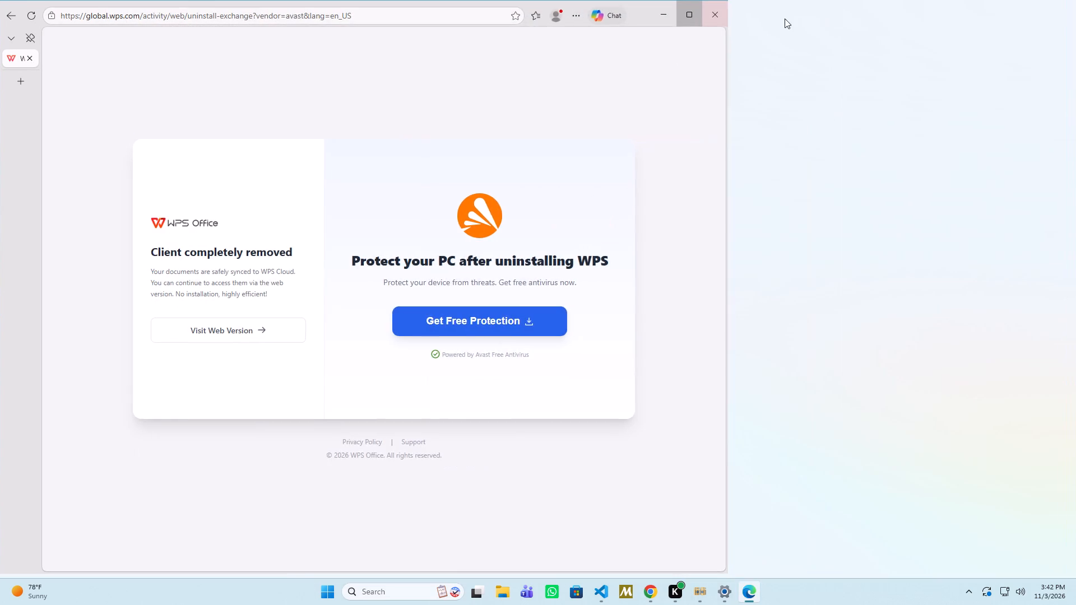
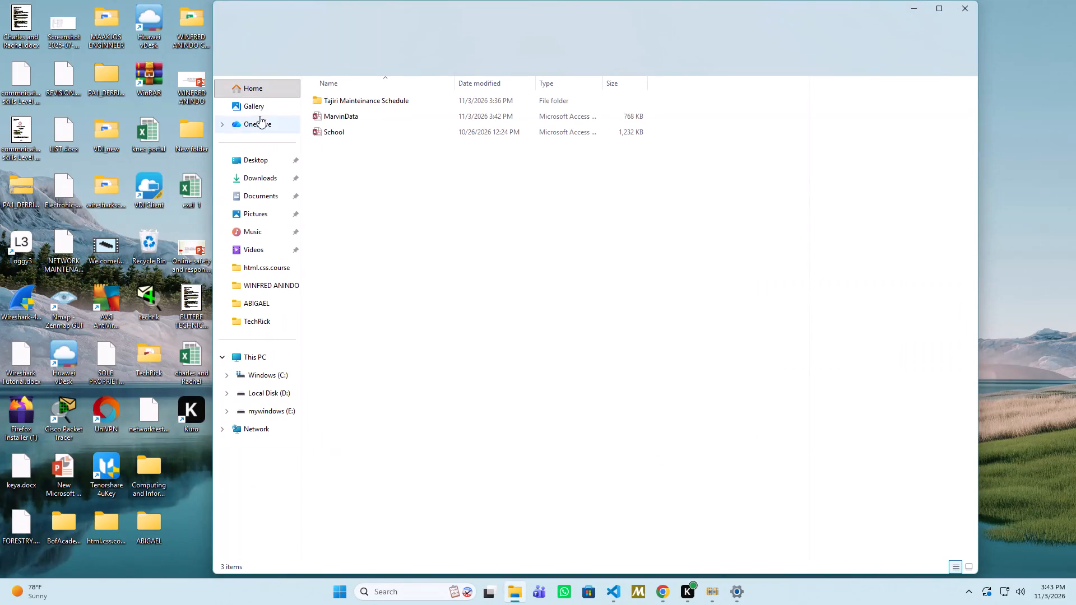
Delete the misspelled Tajiri Mainteinance Schedule subfolder from the TechRick folder.
{"action": "right_click", "coordinate": [342, 98]}
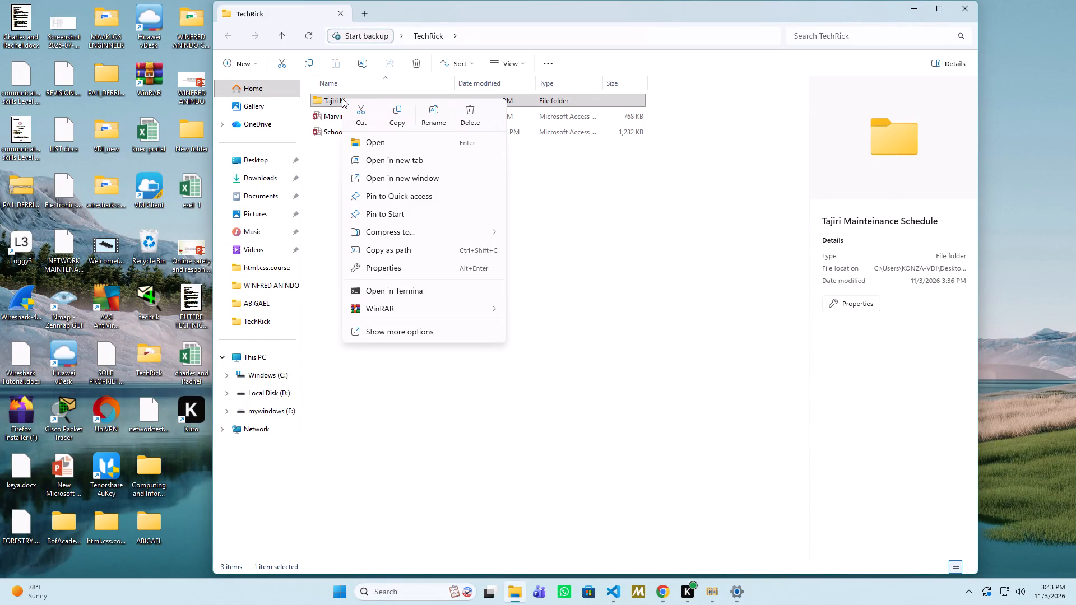
{"action": "left_click", "coordinate": [469, 110]}
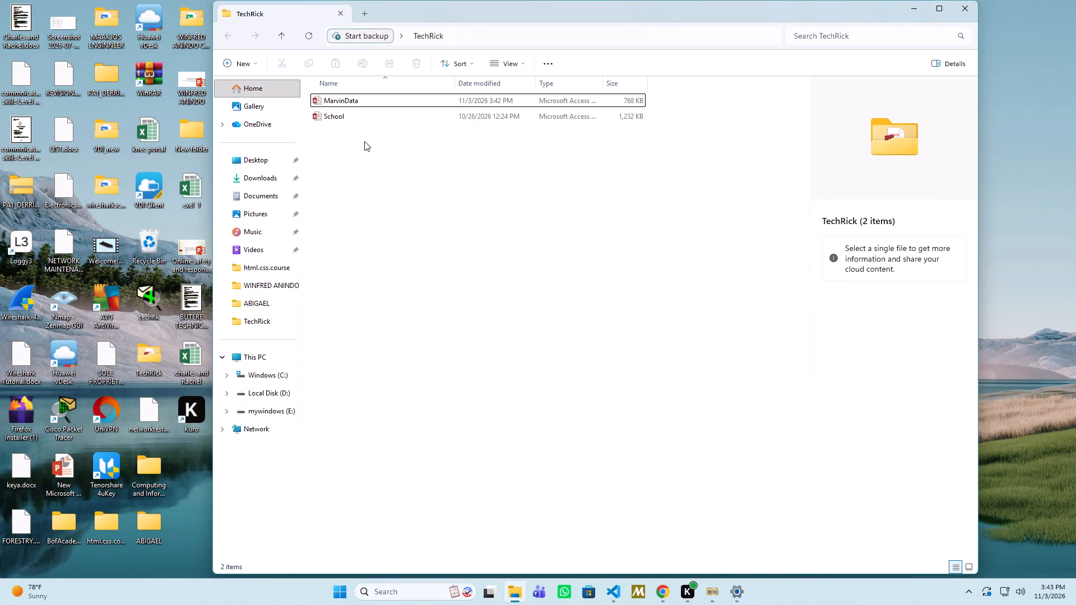
Create a new Microsoft Word document in the TechRick folder and name it Tajiri Maintenance Schedule.
{"action": "right_click", "coordinate": [338, 131]}
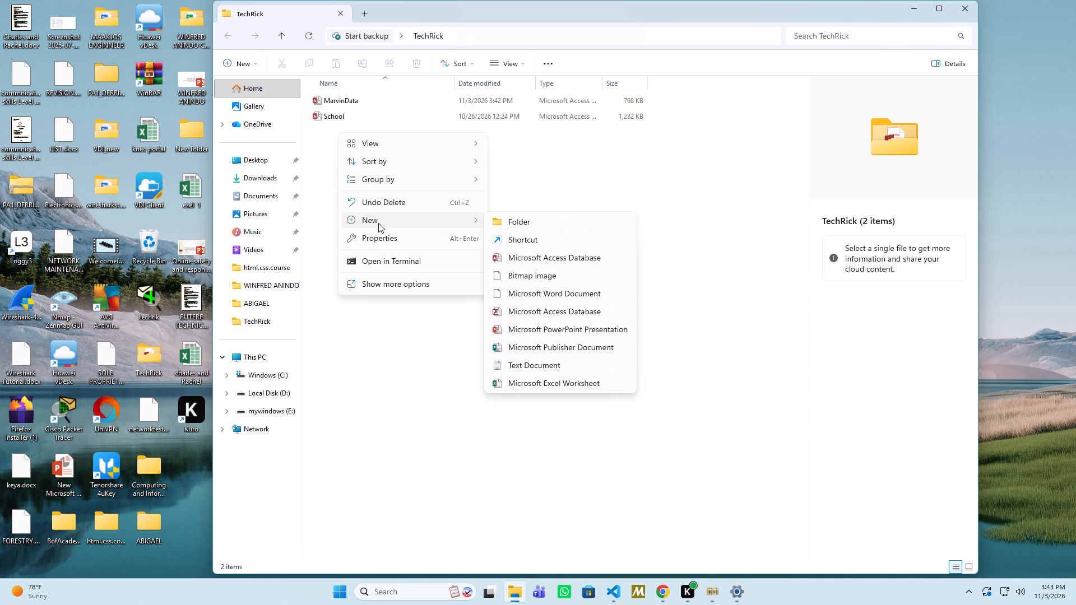
{"action": "left_click", "coordinate": [545, 292]}
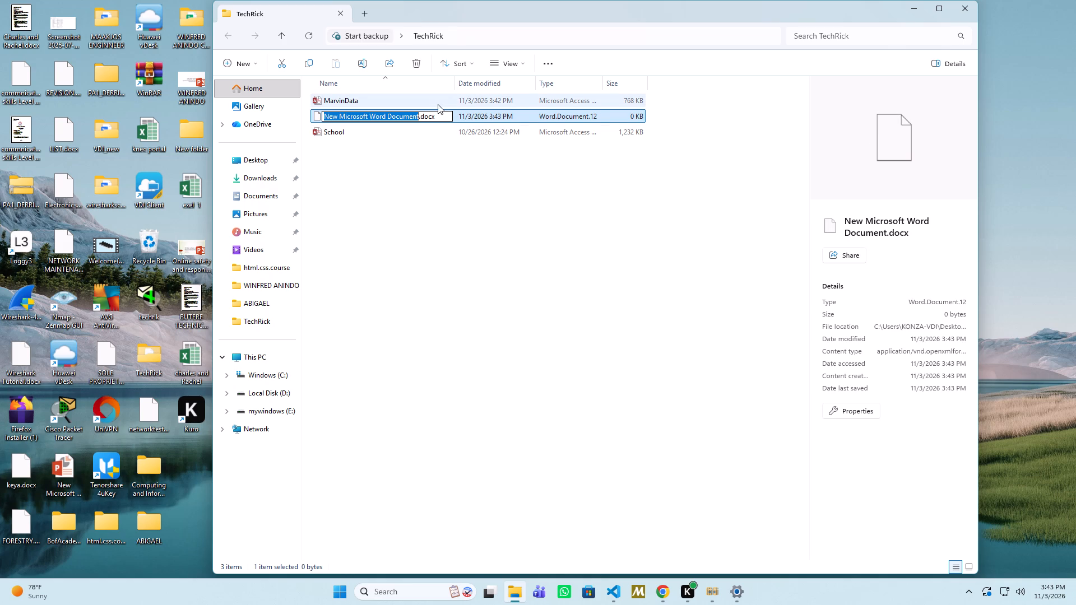
{"action": "type", "text": "Tajiri"}
{"action": "key", "text": "space"}
{"action": "type", "text": "Mai"}
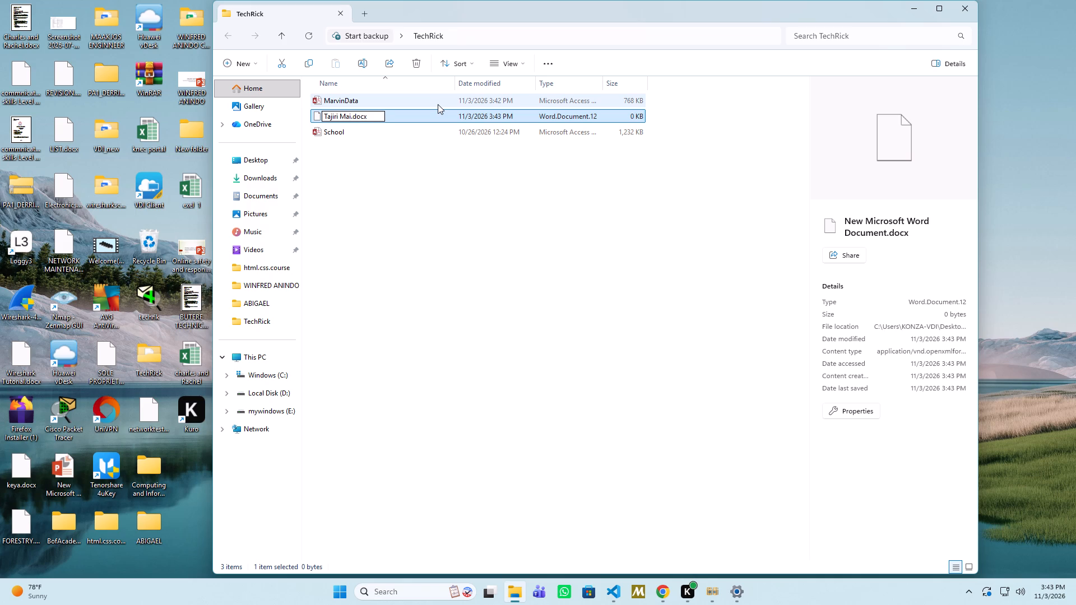
{"action": "type", "text": "ntenance"}
{"action": "key", "text": "space"}
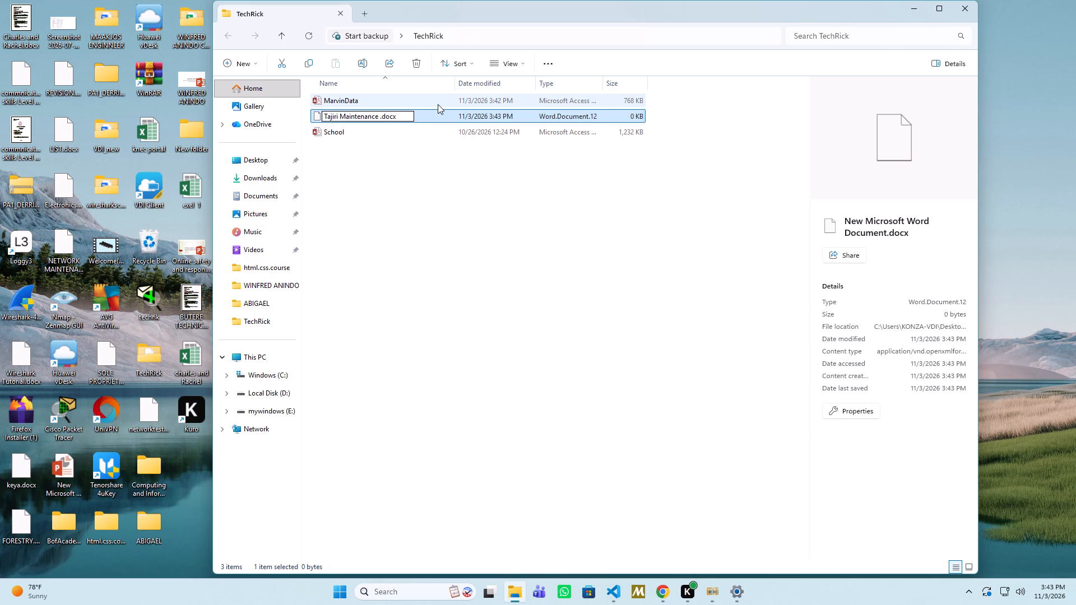
{"action": "type", "text": "Schedule"}
{"action": "key", "text": "Return"}
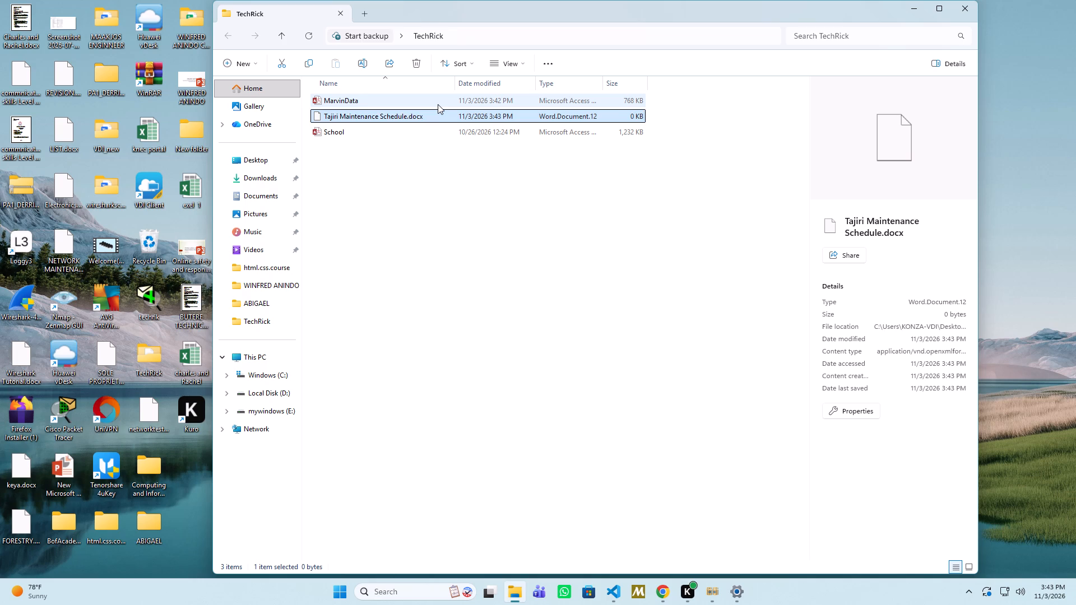
Open the Tajiri Maintenance Schedule document in Word, maximize its window and display the basic text formatting tools above the blank page.
{"action": "double_click", "coordinate": [405, 116]}
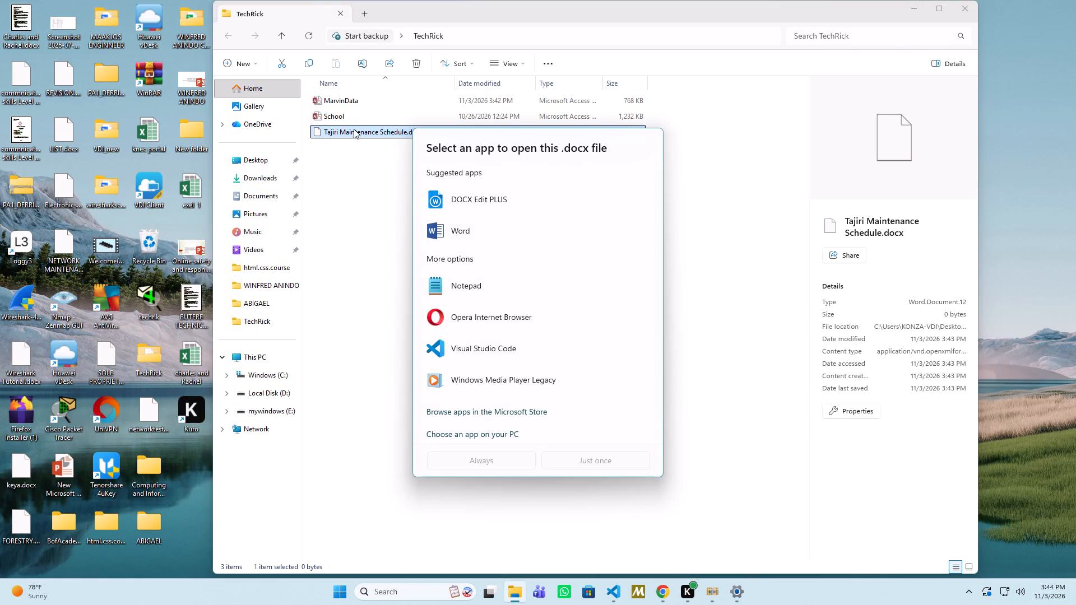
{"action": "left_click", "coordinate": [459, 226]}
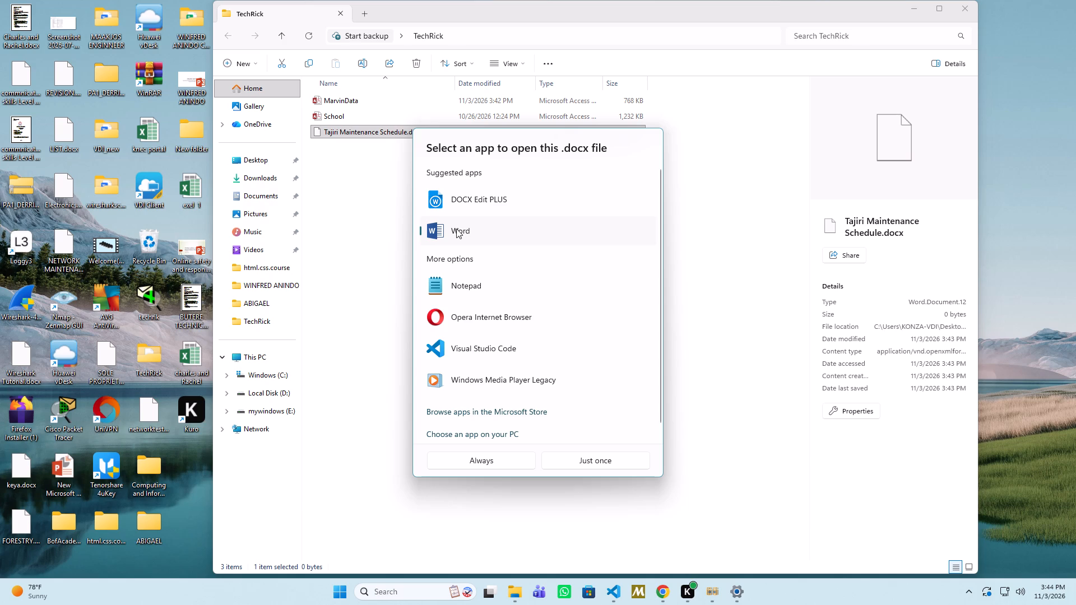
{"action": "double_click", "coordinate": [460, 232]}
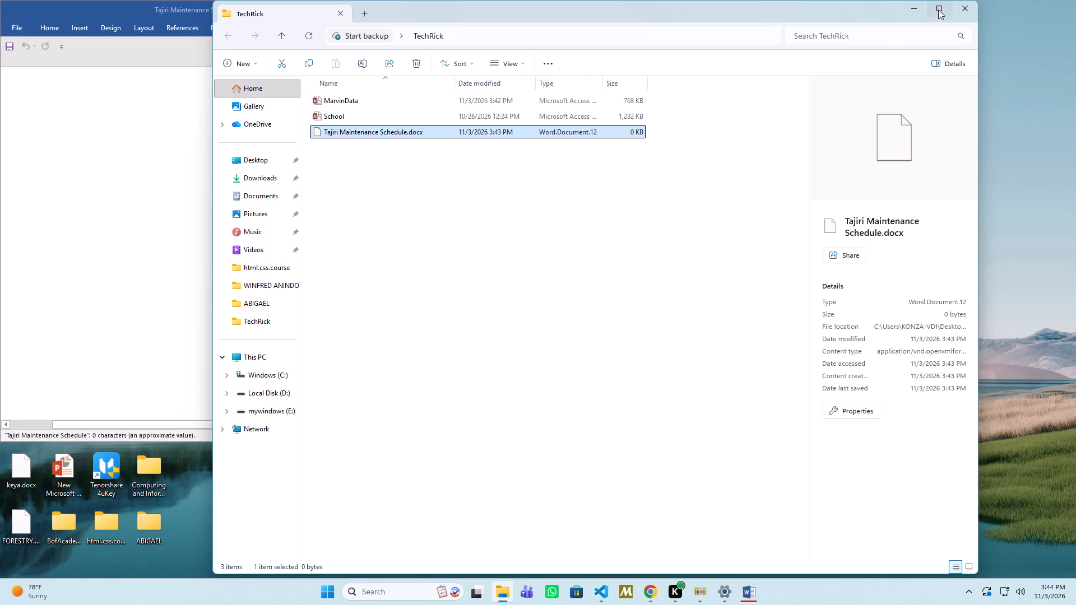
{"action": "left_click", "coordinate": [938, 9]}
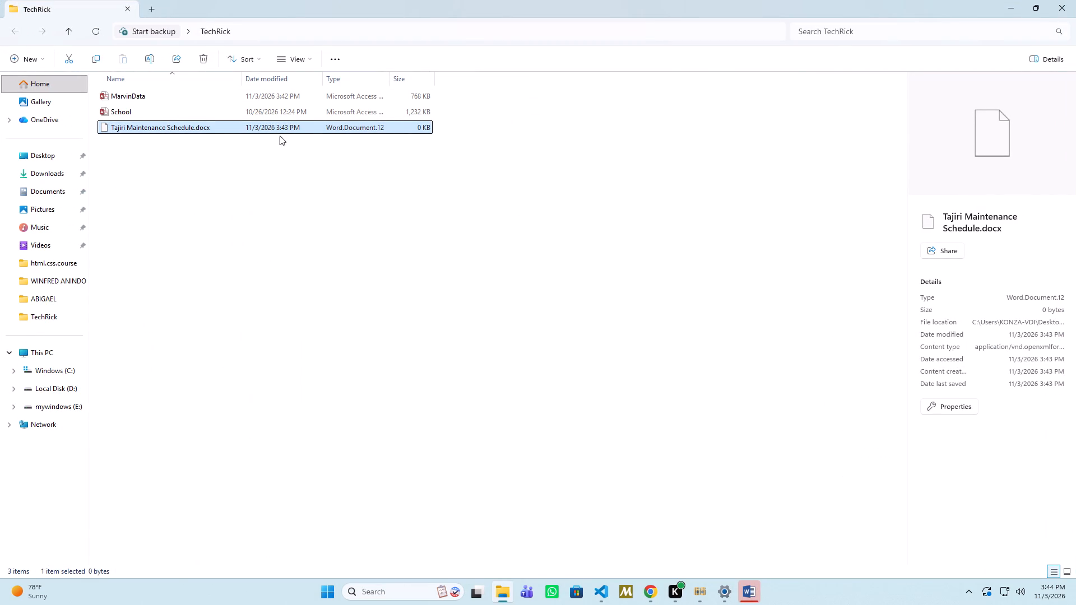
{"action": "double_click", "coordinate": [239, 129]}
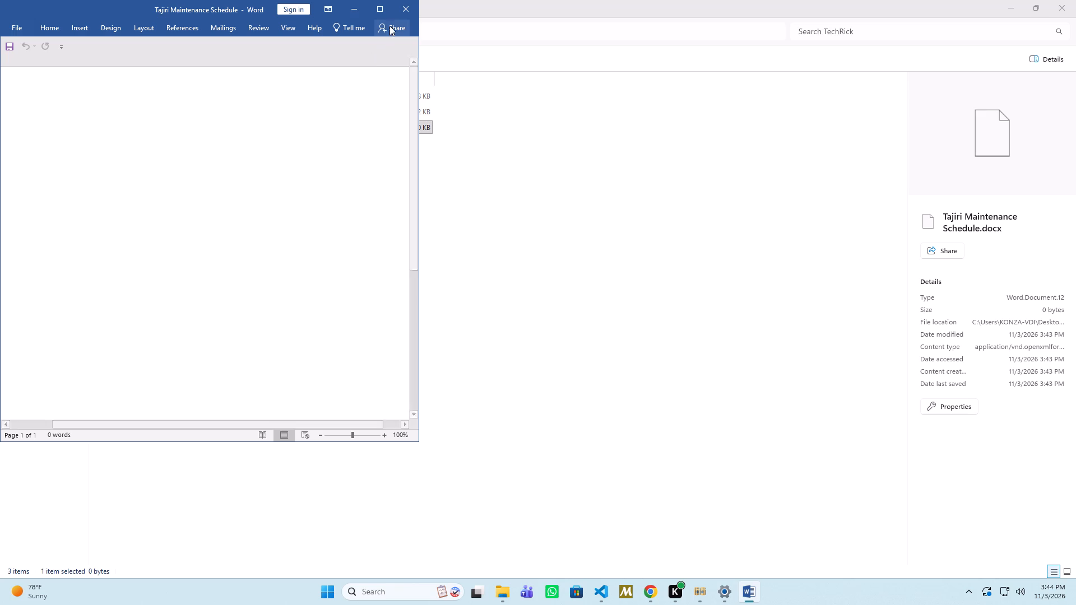
{"action": "left_click", "coordinate": [379, 9]}
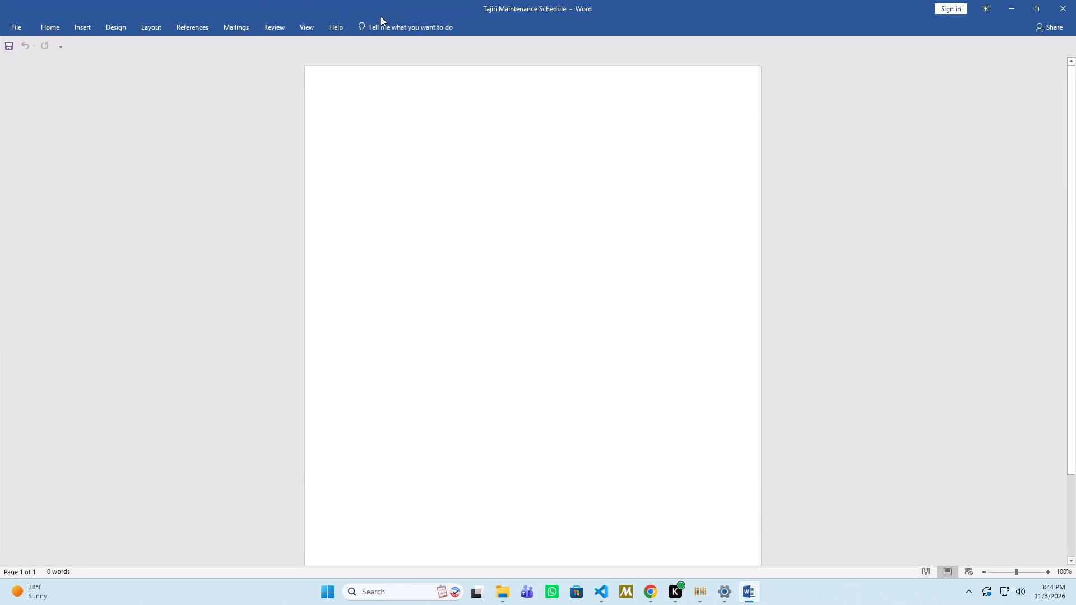
{"action": "left_click", "coordinate": [56, 24]}
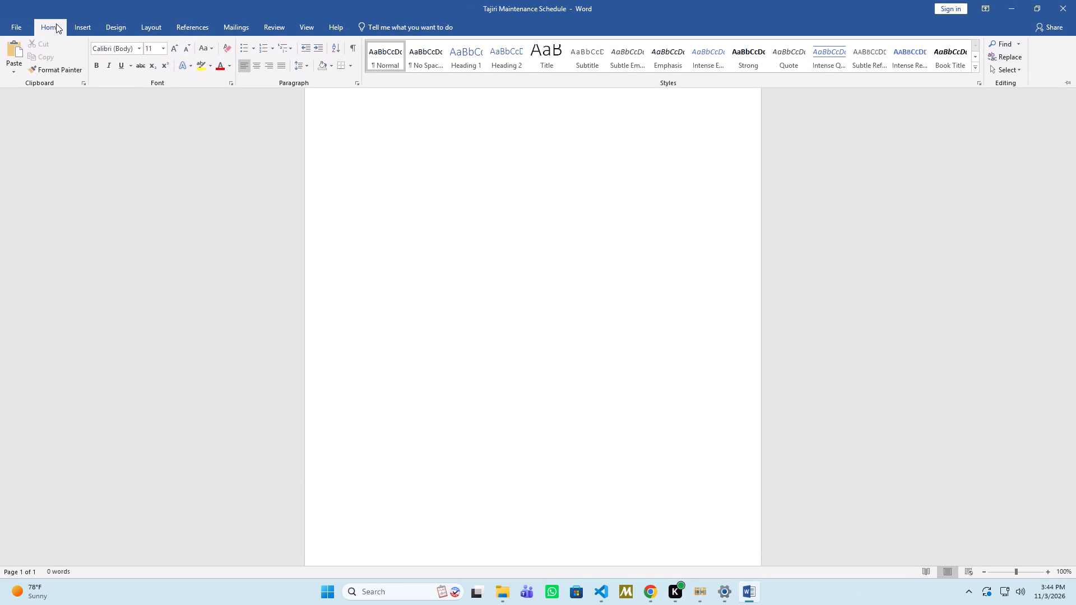
{"action": "scroll", "coordinate": [479, 264], "scroll_direction": "down", "scroll_amount": 4}
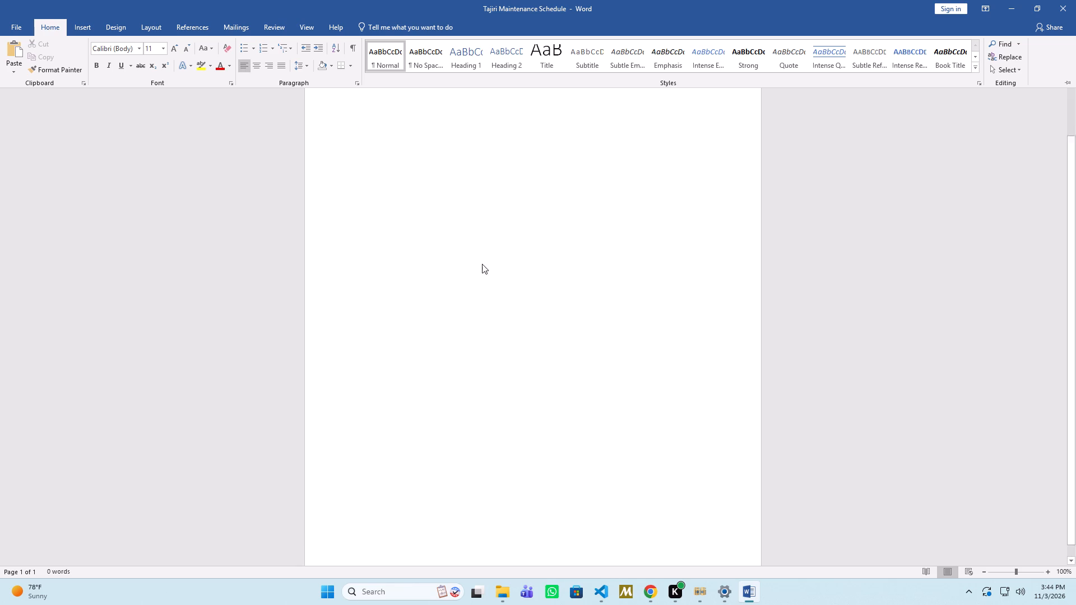
{"action": "scroll", "coordinate": [482, 264], "scroll_direction": "down", "scroll_amount": 7}
{"action": "scroll", "coordinate": [485, 266], "scroll_direction": "up", "scroll_amount": 10}
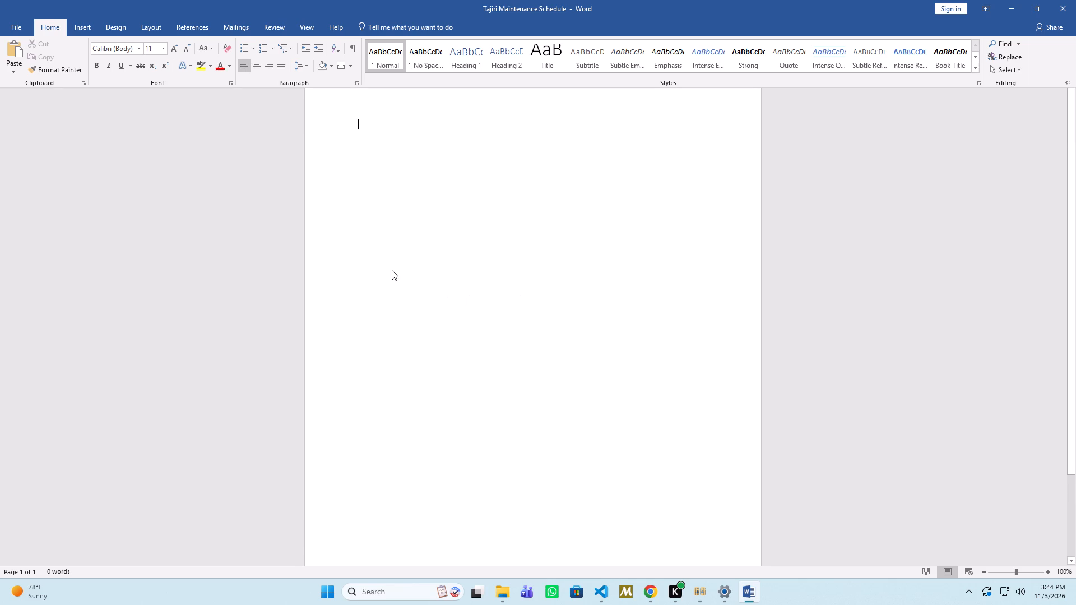
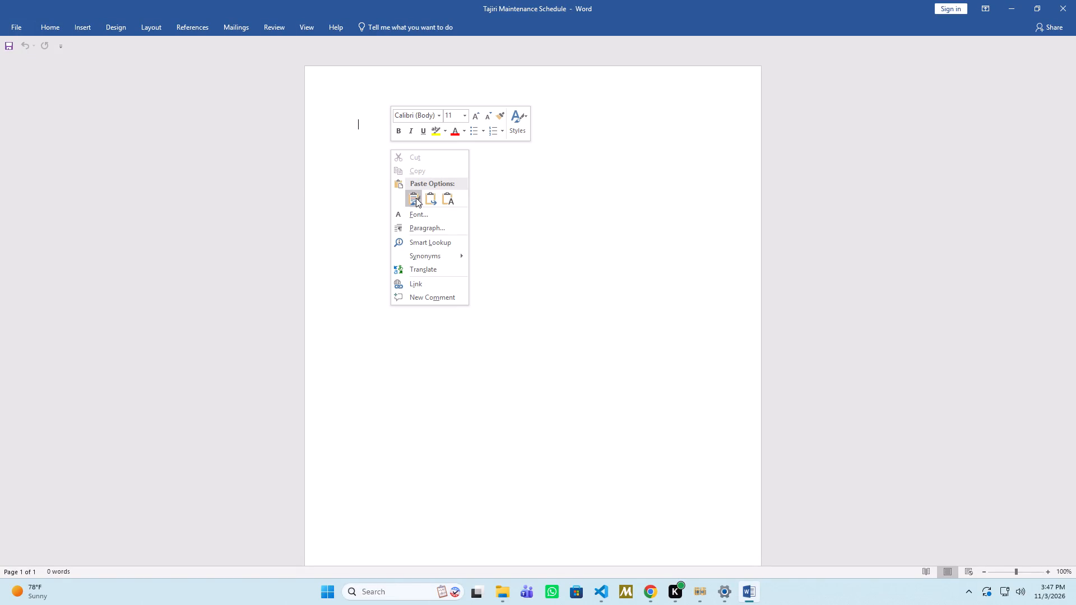
Paste the copied Tajiri database maintenance schedule into the blank Word document, keeping its source formatting.
{"action": "left_click", "coordinate": [414, 198]}
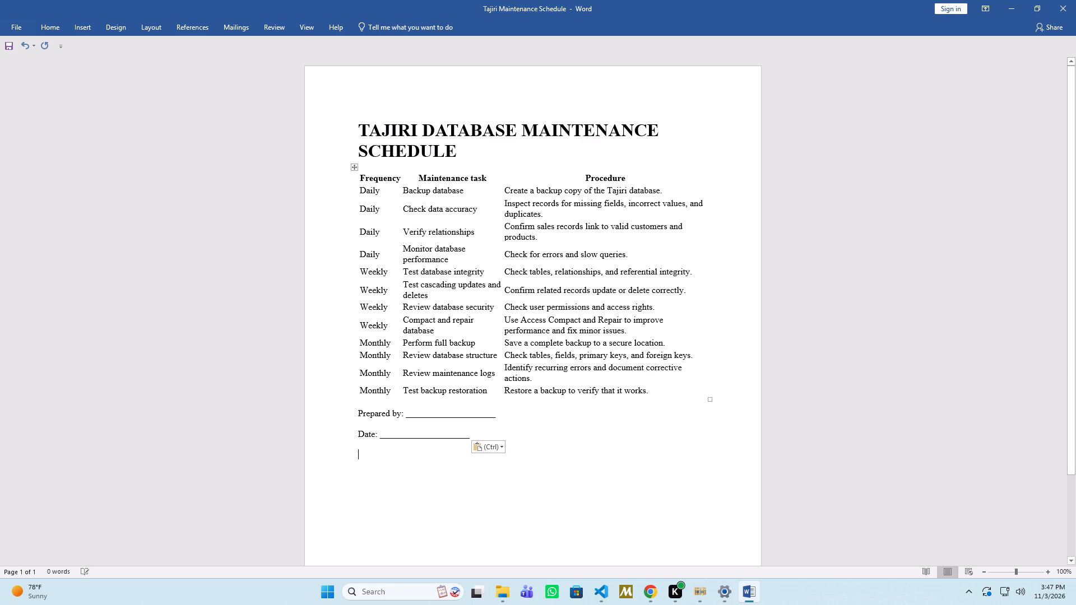
{"action": "left_click", "coordinate": [567, 407]}
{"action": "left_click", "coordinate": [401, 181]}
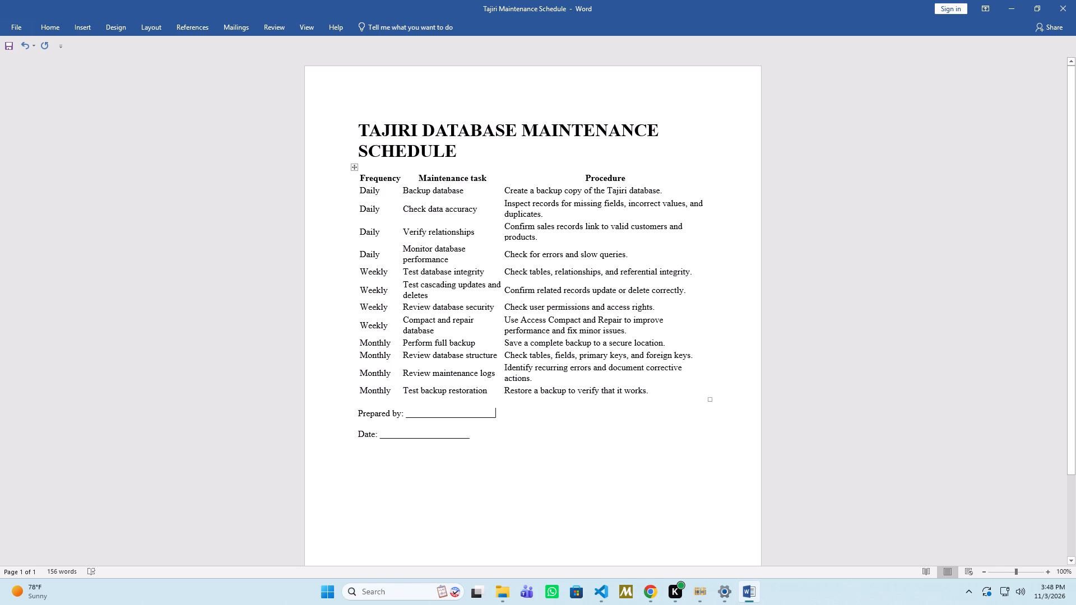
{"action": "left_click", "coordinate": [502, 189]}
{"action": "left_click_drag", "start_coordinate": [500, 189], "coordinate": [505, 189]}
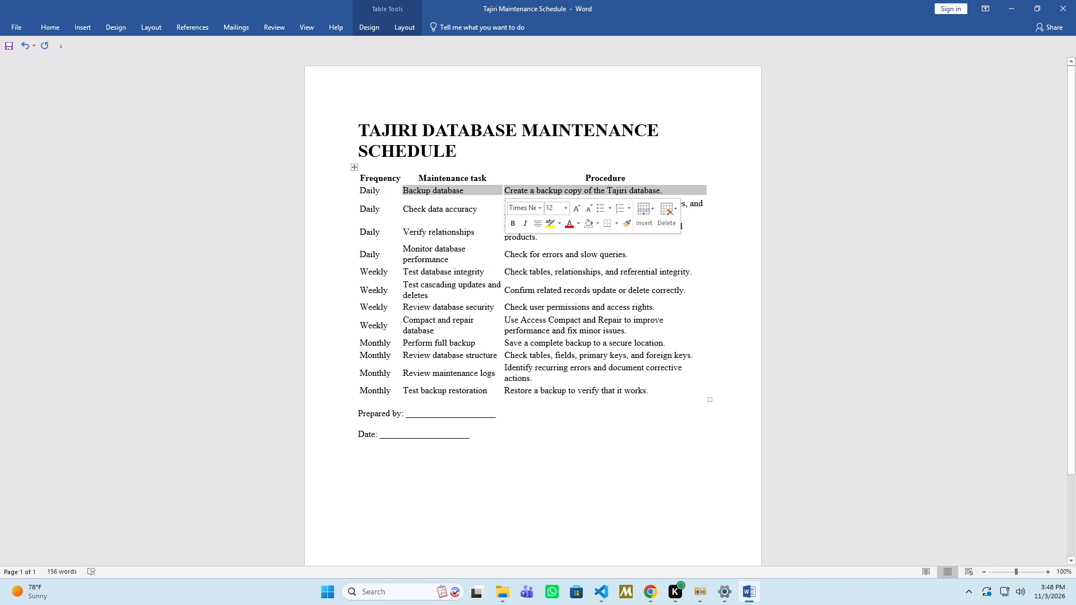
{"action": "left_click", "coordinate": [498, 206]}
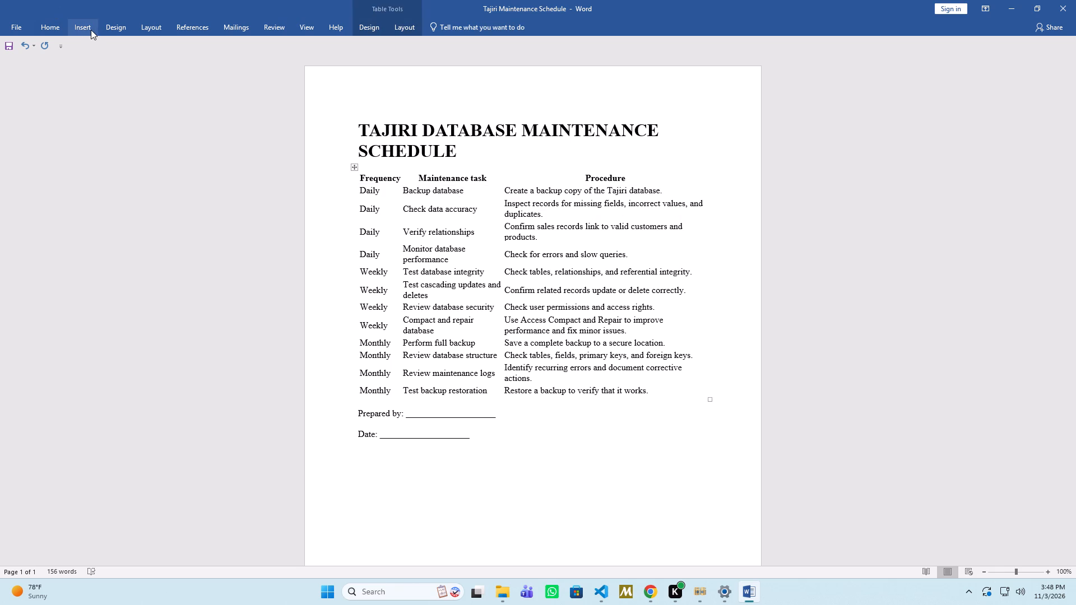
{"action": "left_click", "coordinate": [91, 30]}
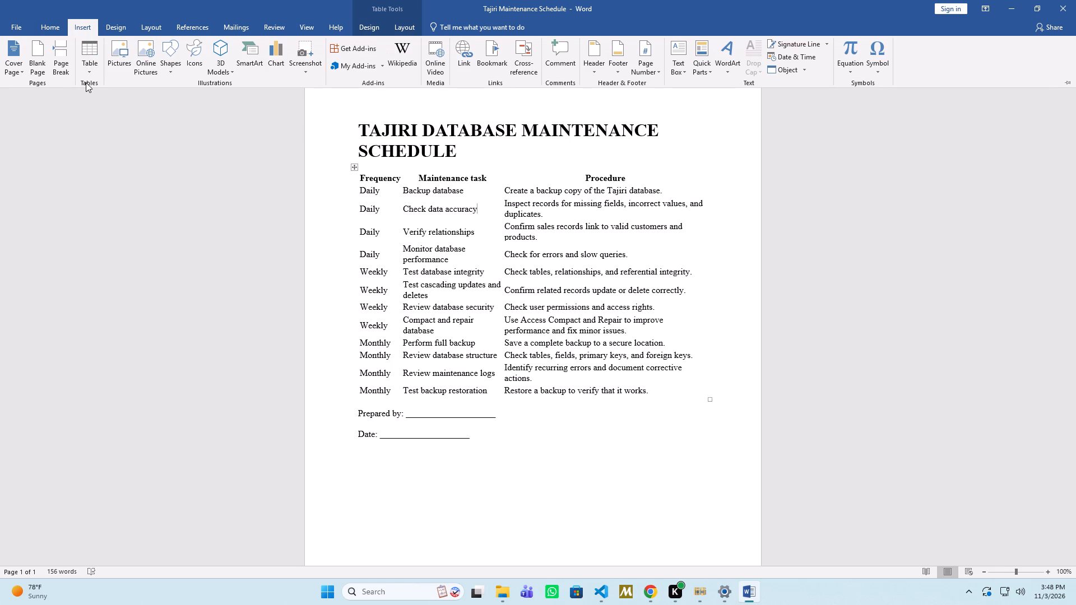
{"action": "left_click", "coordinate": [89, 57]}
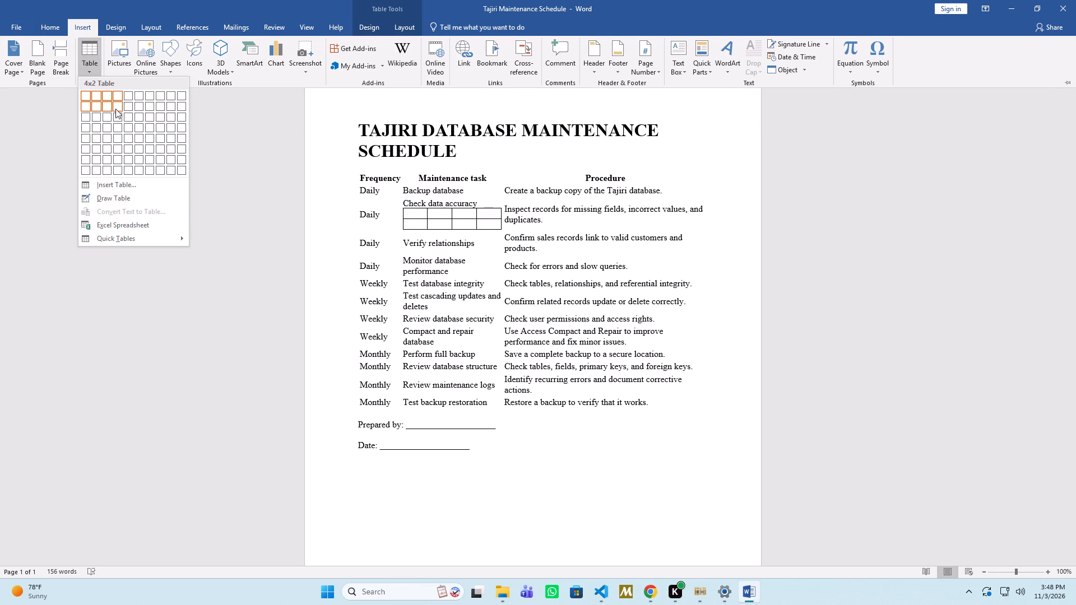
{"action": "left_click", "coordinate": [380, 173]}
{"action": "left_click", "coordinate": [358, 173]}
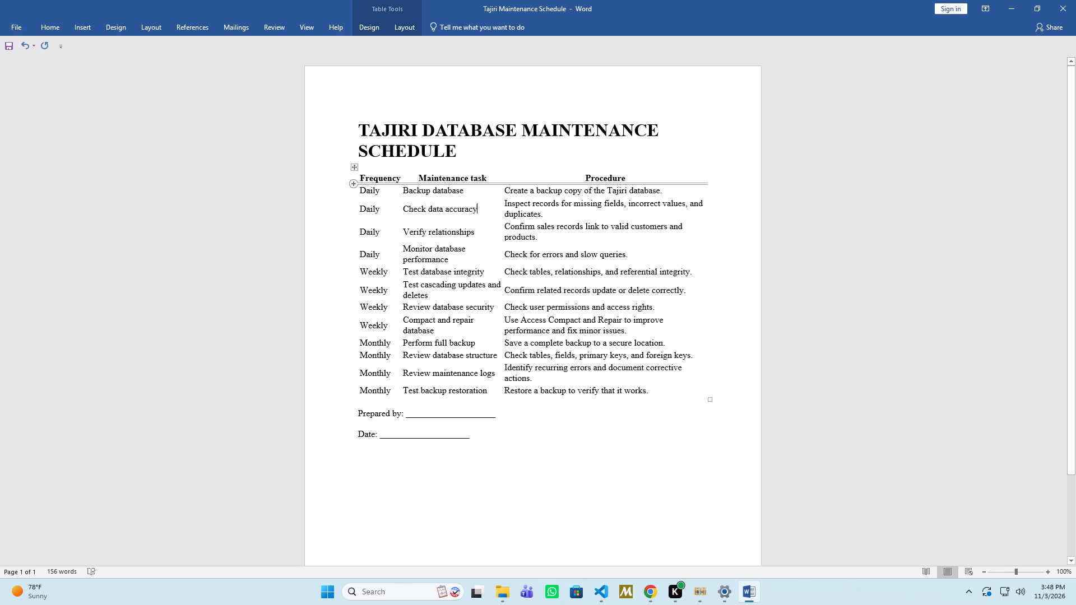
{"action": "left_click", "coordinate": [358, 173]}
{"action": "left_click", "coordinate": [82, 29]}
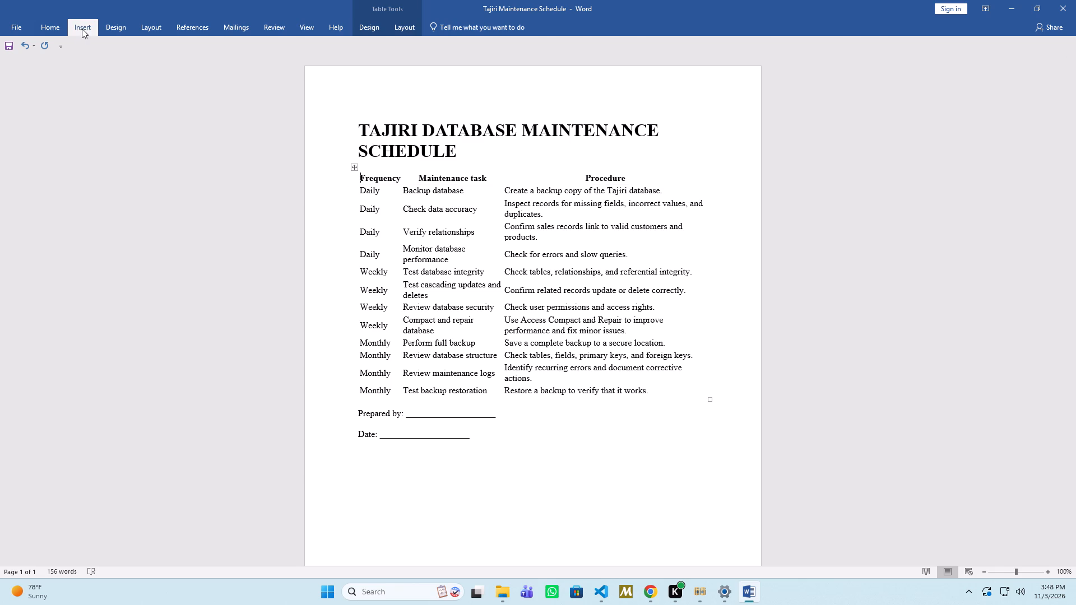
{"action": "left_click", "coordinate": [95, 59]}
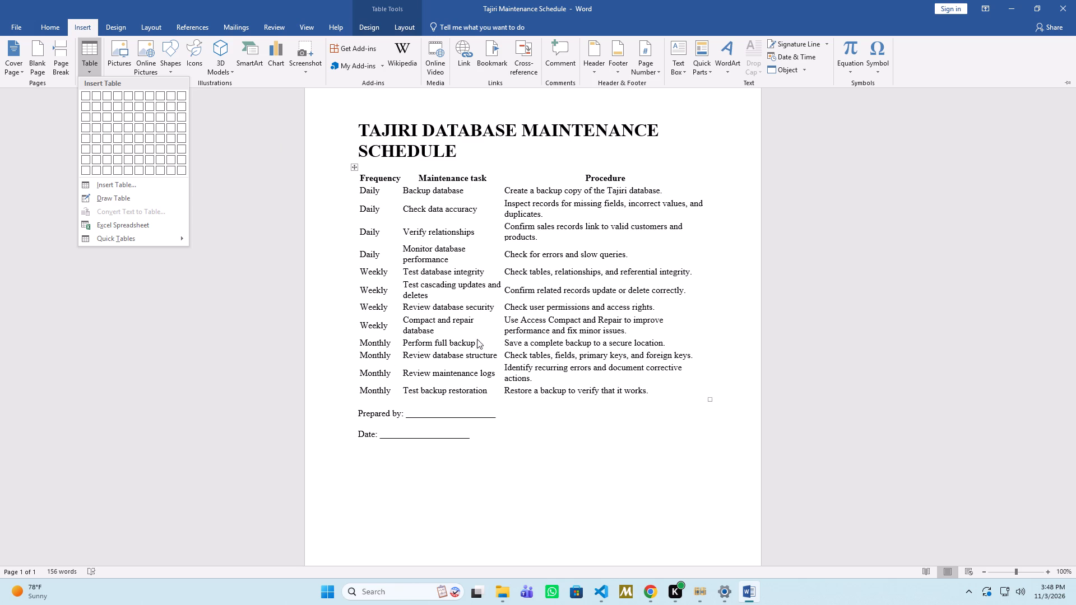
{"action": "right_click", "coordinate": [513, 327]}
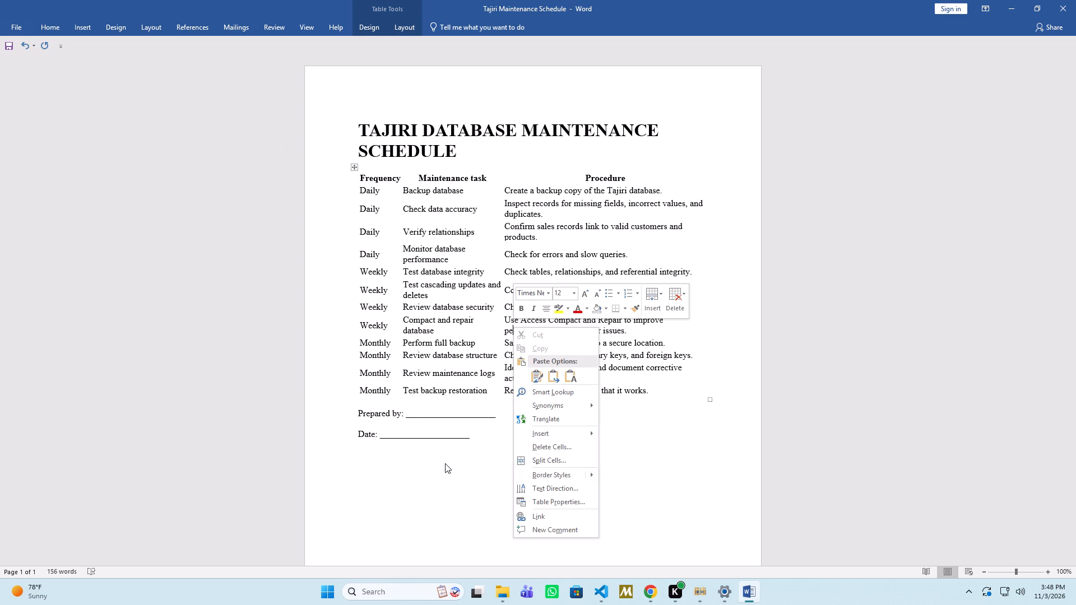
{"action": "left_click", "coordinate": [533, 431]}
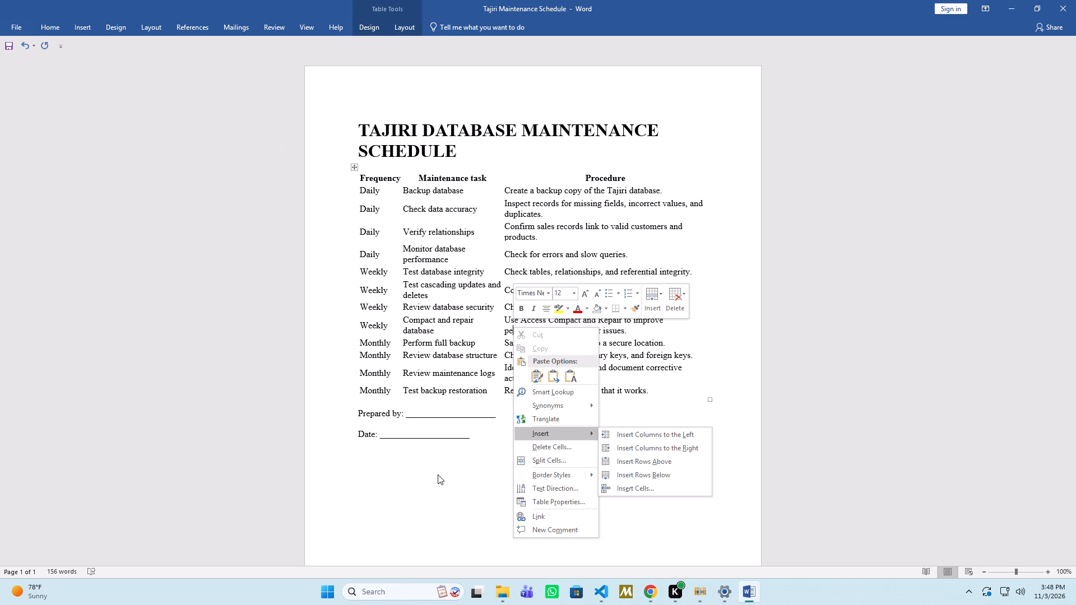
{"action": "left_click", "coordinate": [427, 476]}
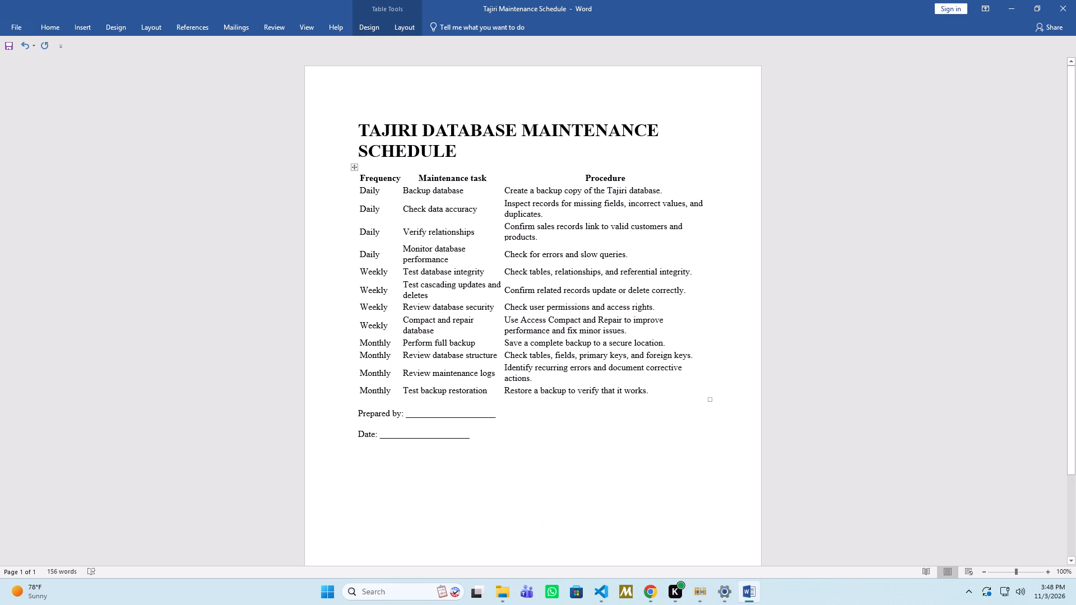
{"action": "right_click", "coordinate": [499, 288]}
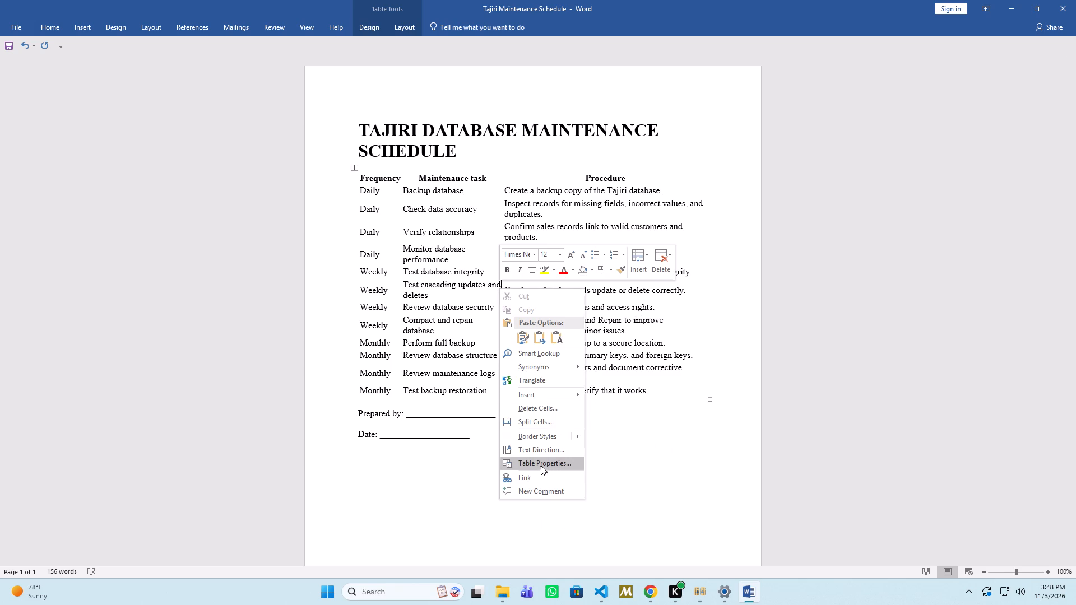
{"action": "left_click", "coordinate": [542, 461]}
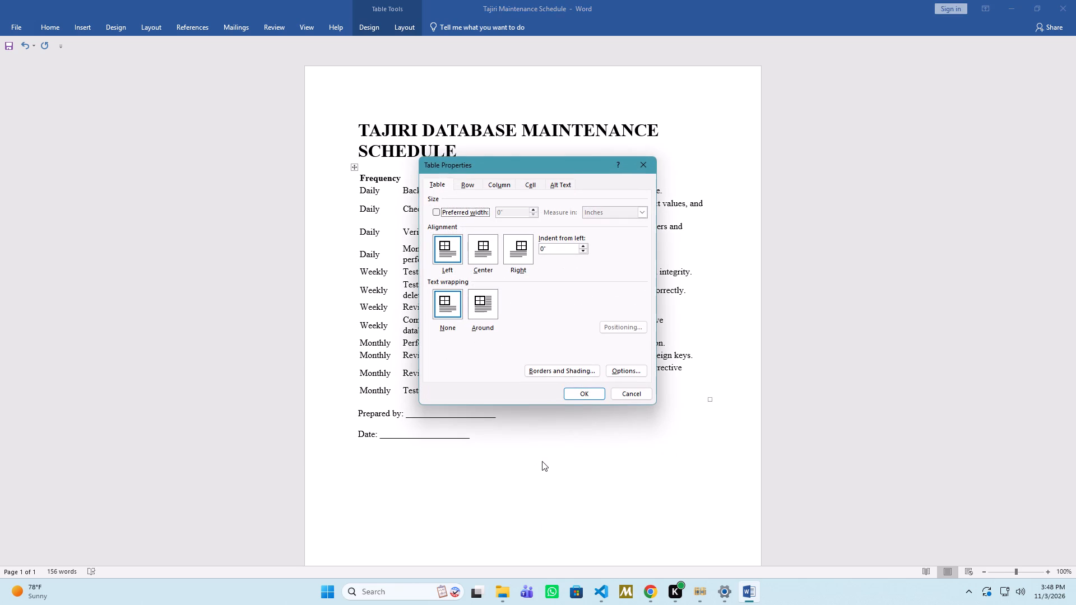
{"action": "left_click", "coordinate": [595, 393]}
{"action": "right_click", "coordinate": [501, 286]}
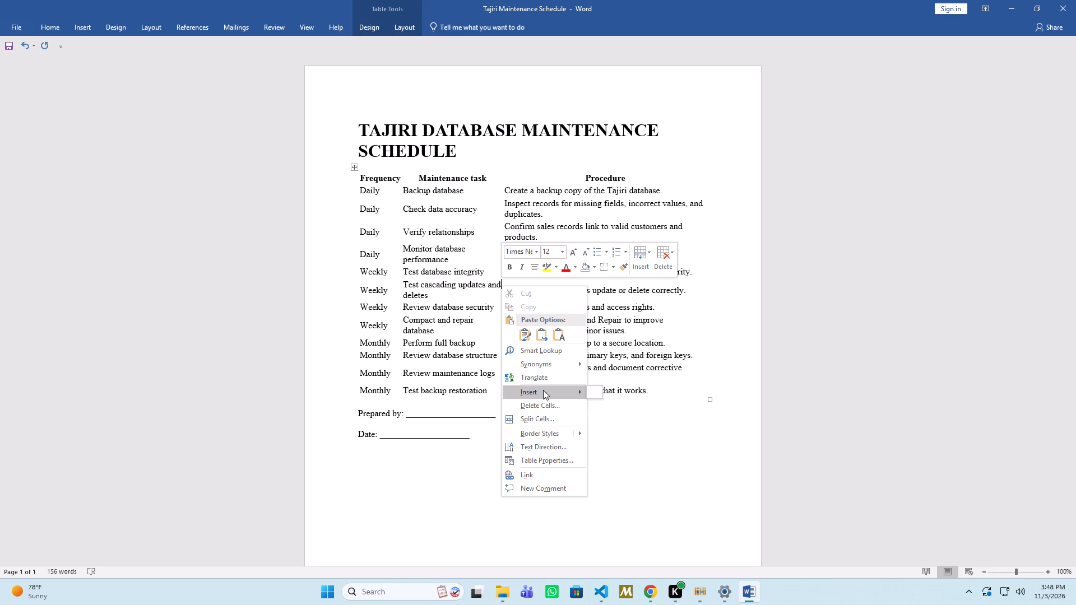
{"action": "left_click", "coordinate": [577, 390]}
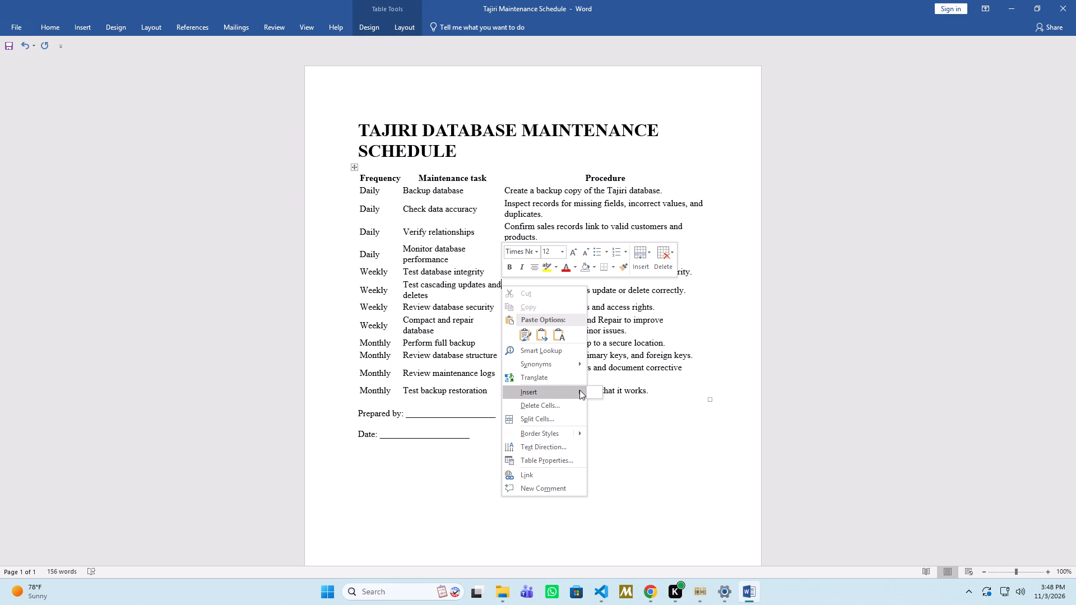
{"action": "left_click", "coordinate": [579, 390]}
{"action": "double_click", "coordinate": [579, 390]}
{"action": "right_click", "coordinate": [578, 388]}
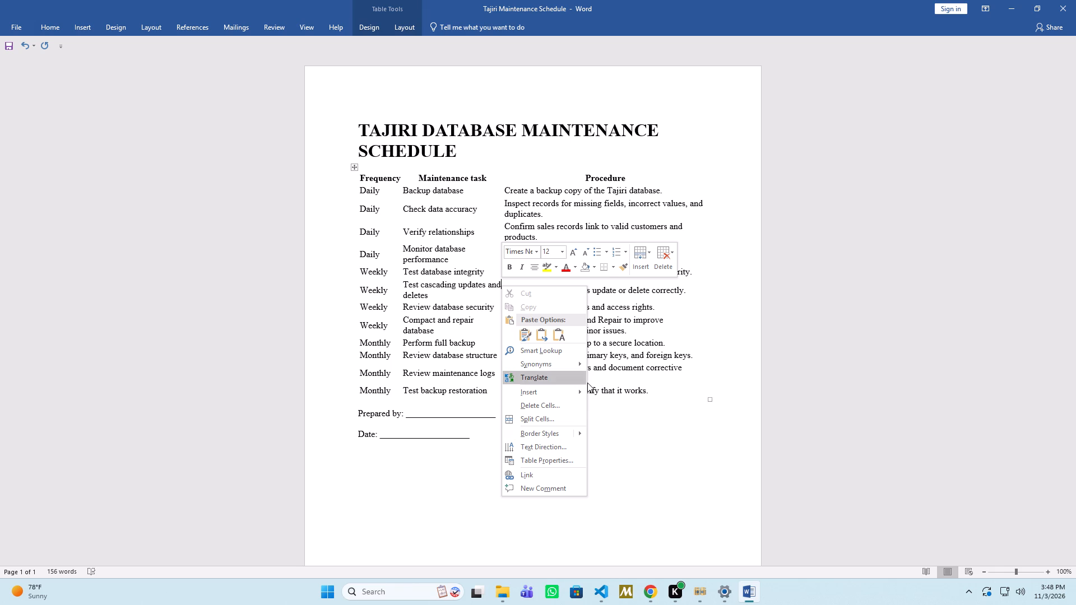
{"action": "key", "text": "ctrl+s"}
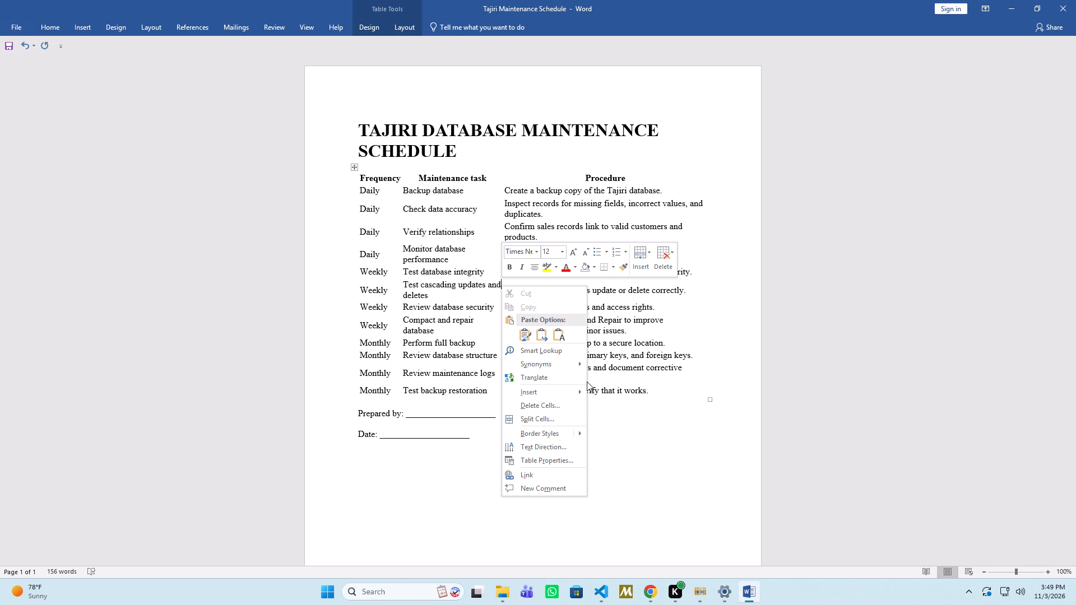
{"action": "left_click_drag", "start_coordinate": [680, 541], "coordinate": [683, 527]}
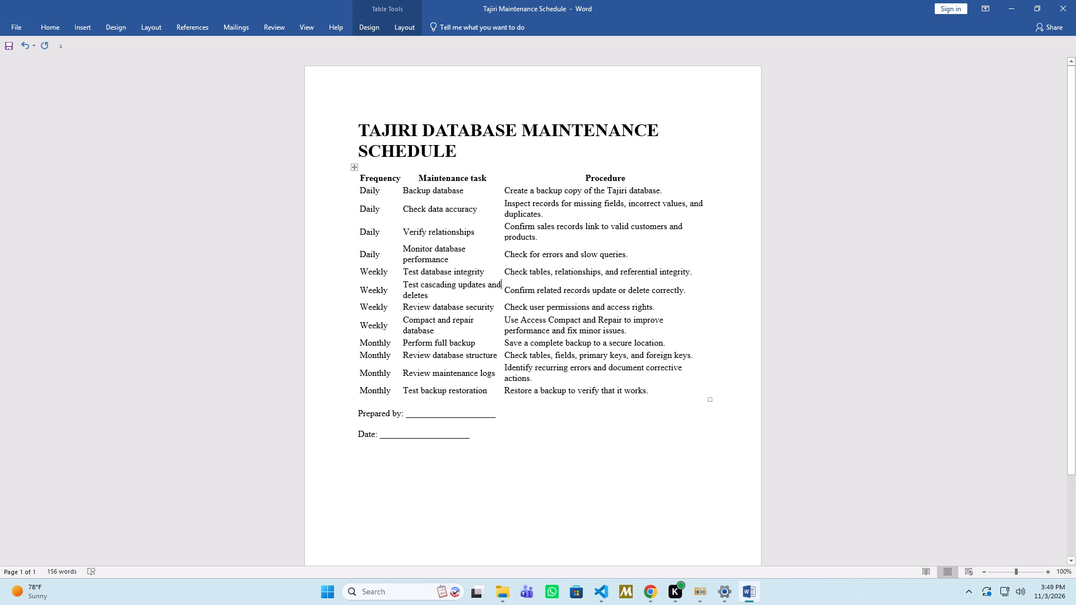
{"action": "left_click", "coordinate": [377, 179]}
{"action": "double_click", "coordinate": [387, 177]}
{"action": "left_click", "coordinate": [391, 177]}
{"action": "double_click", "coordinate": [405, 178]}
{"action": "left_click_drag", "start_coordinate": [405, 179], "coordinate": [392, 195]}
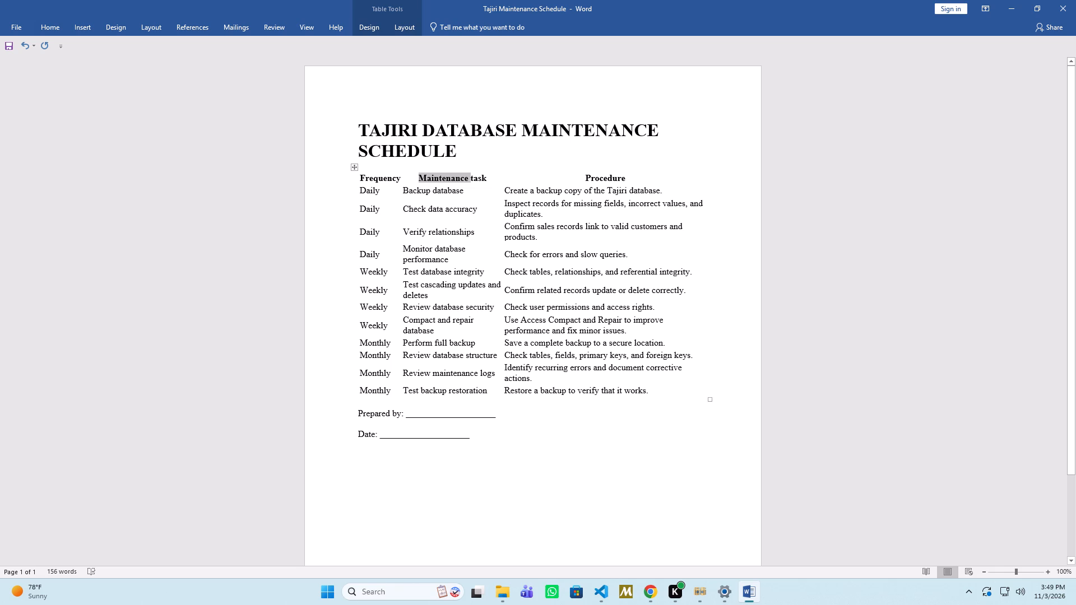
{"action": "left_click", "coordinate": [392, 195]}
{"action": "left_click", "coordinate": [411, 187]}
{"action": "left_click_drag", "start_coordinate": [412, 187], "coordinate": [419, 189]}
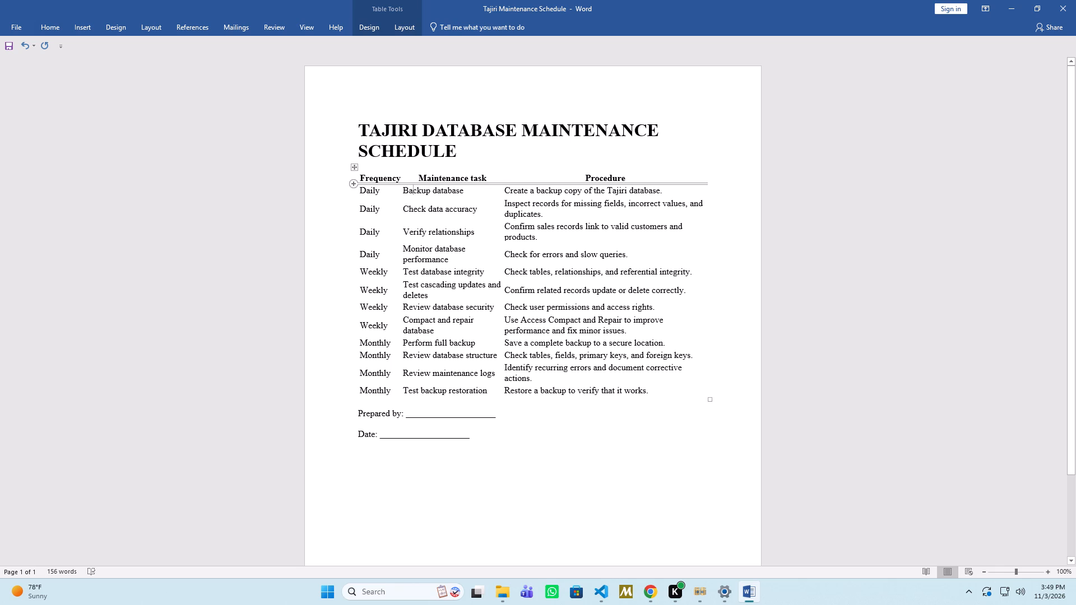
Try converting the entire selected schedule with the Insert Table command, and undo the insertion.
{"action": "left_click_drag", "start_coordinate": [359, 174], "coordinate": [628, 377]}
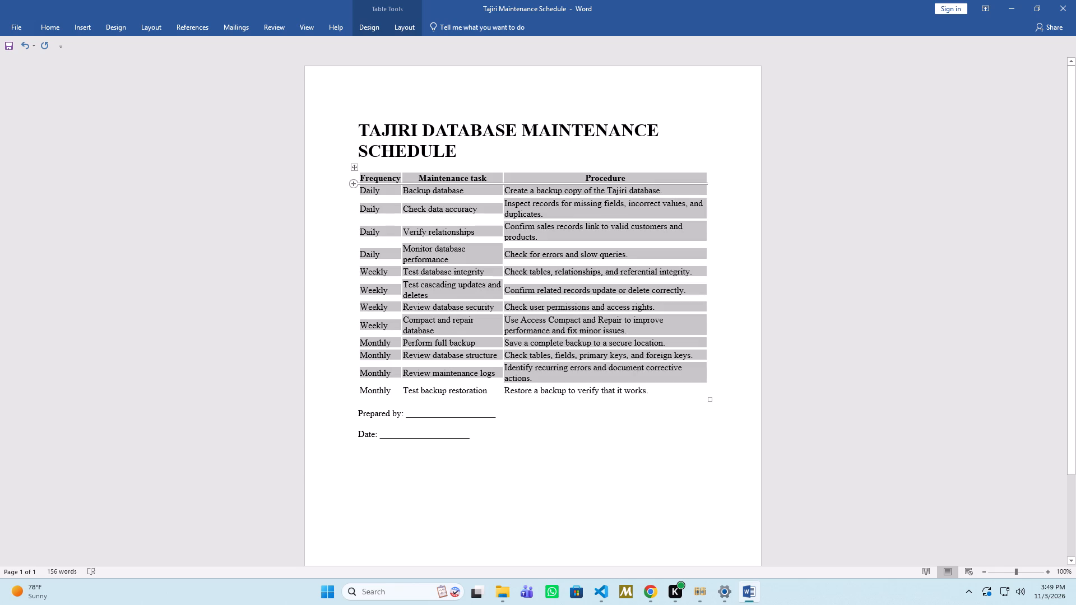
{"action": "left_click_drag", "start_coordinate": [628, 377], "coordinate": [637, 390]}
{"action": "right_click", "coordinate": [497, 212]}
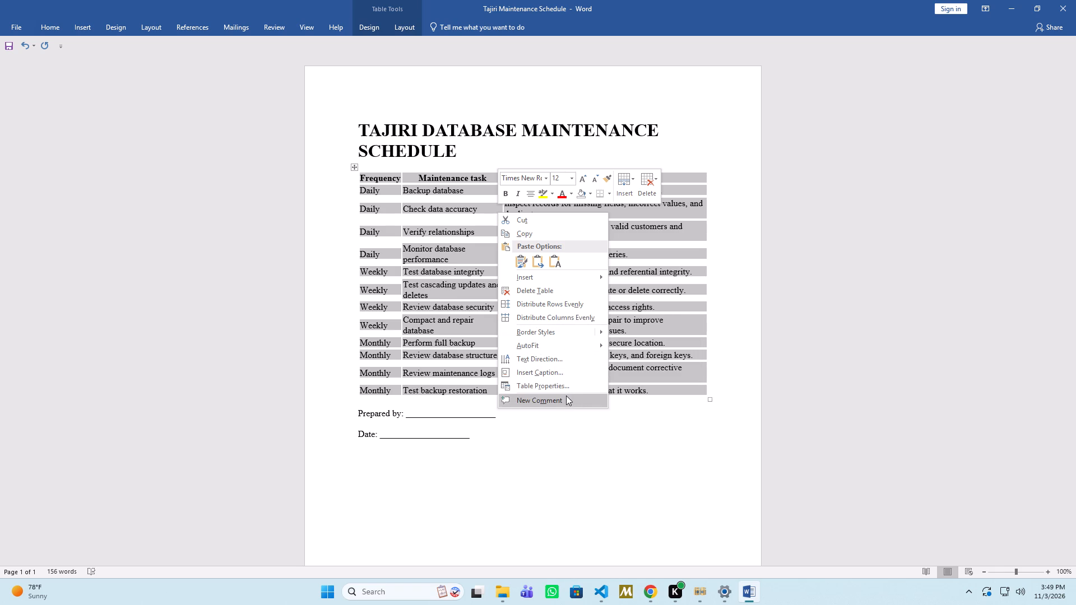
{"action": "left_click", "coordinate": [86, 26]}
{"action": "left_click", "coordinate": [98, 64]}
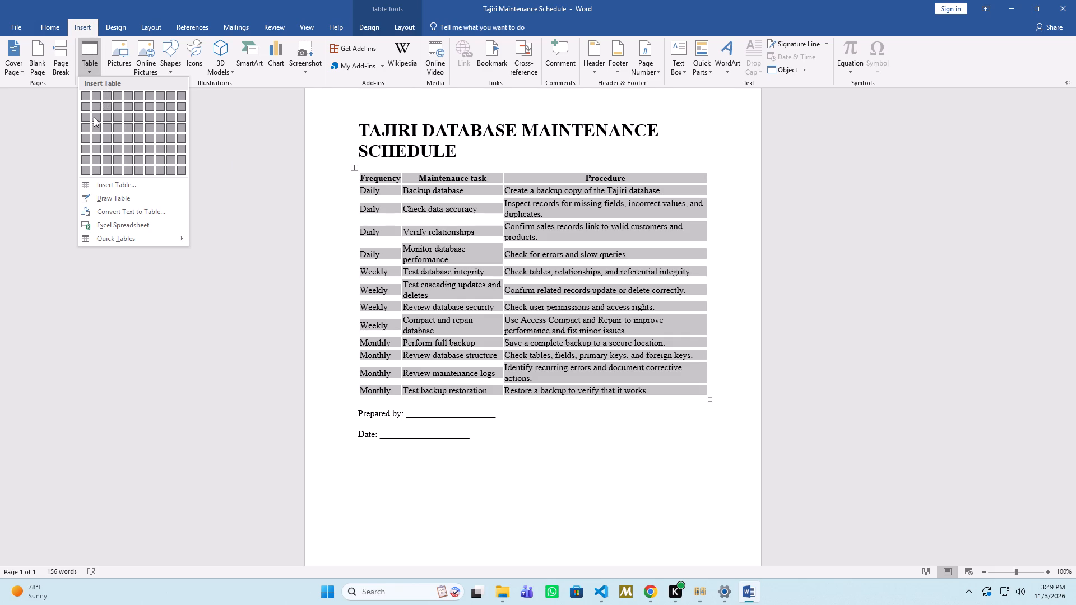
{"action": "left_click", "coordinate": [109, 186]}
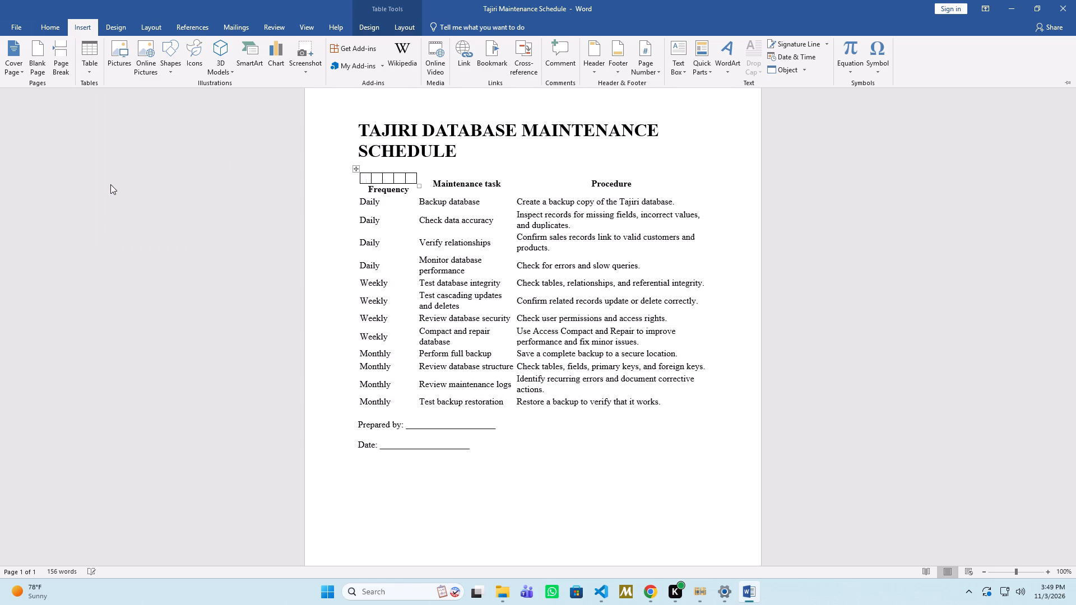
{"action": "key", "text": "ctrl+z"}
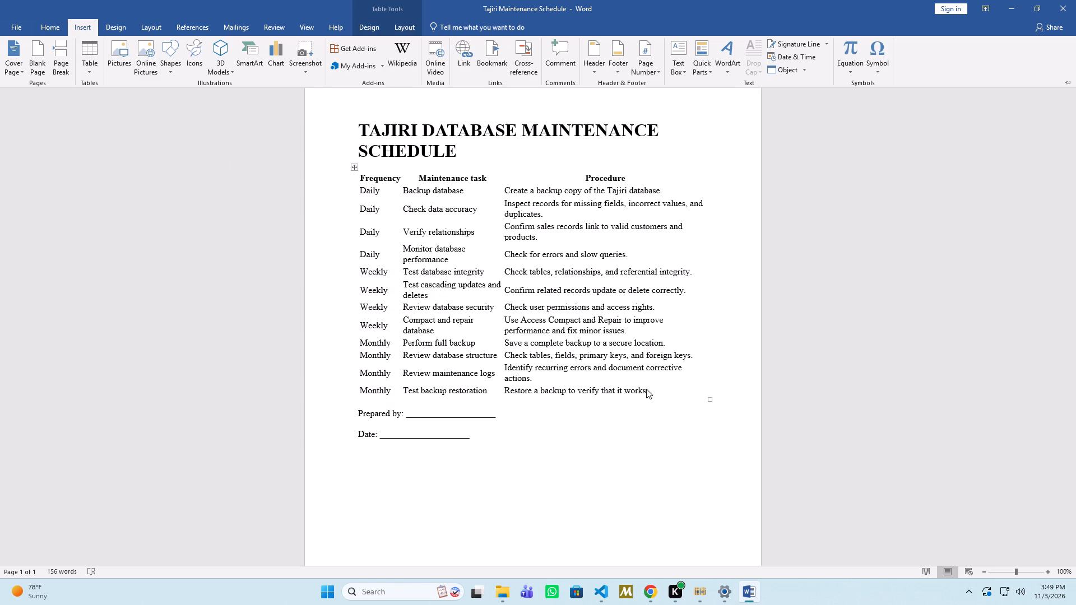
Widen the Frequency column by moving the schedule table's left edge outward into the page margin.
{"action": "left_click_drag", "start_coordinate": [646, 389], "coordinate": [427, 344]}
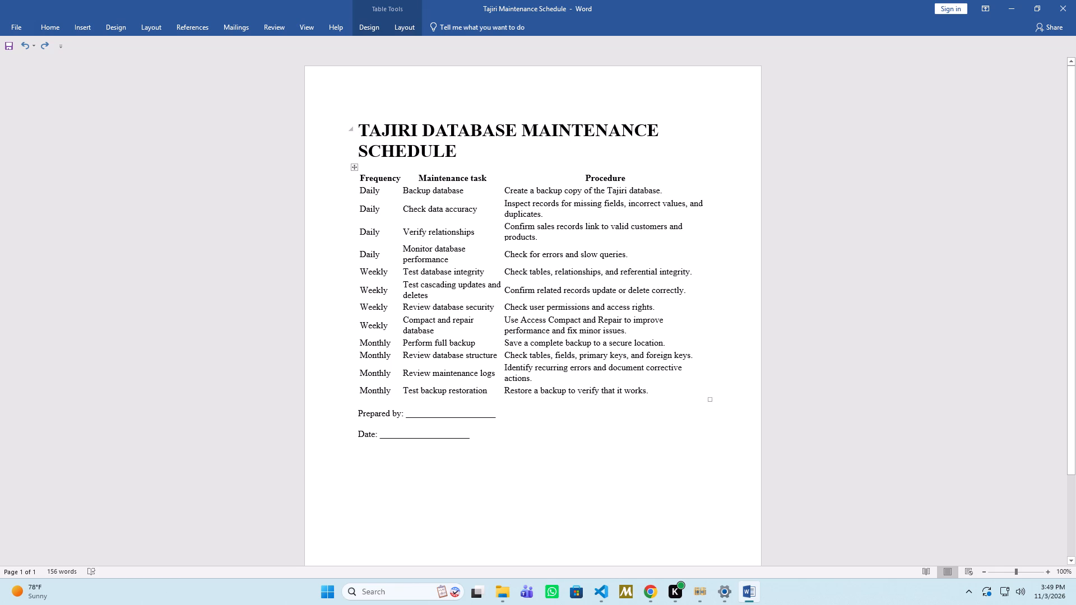
{"action": "left_click_drag", "start_coordinate": [358, 176], "coordinate": [372, 185]}
{"action": "left_click_drag", "start_coordinate": [372, 185], "coordinate": [339, 178]}
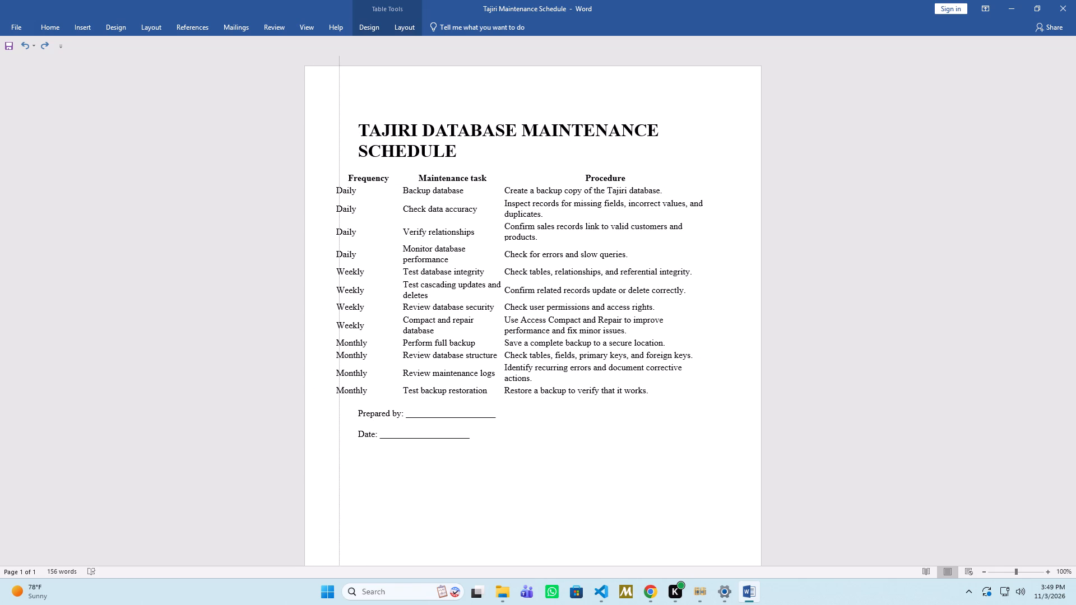
{"action": "left_click_drag", "start_coordinate": [339, 178], "coordinate": [339, 178]}
{"action": "left_click", "coordinate": [389, 180]}
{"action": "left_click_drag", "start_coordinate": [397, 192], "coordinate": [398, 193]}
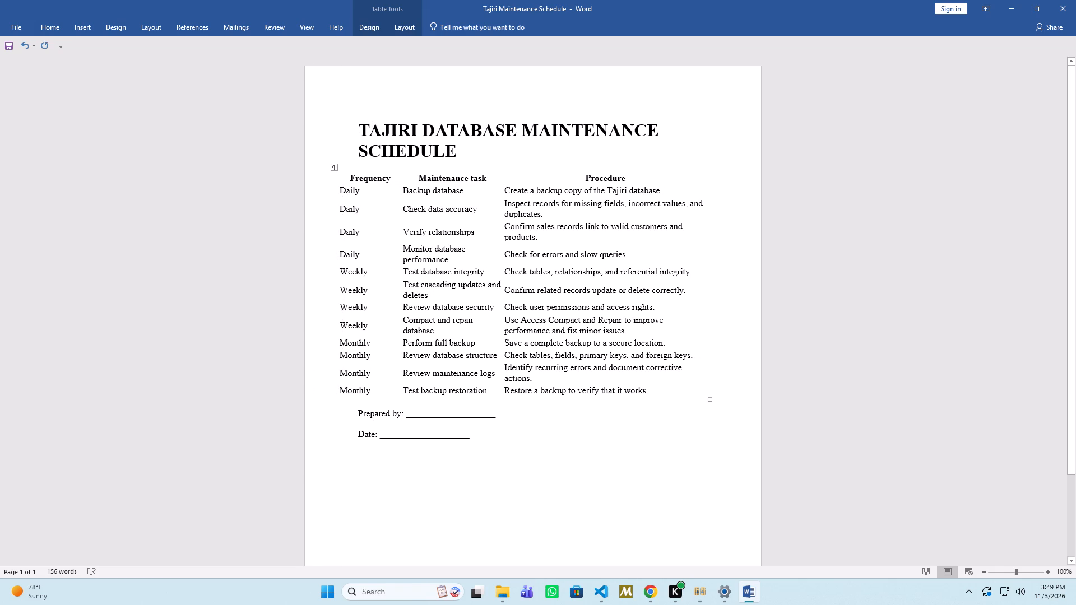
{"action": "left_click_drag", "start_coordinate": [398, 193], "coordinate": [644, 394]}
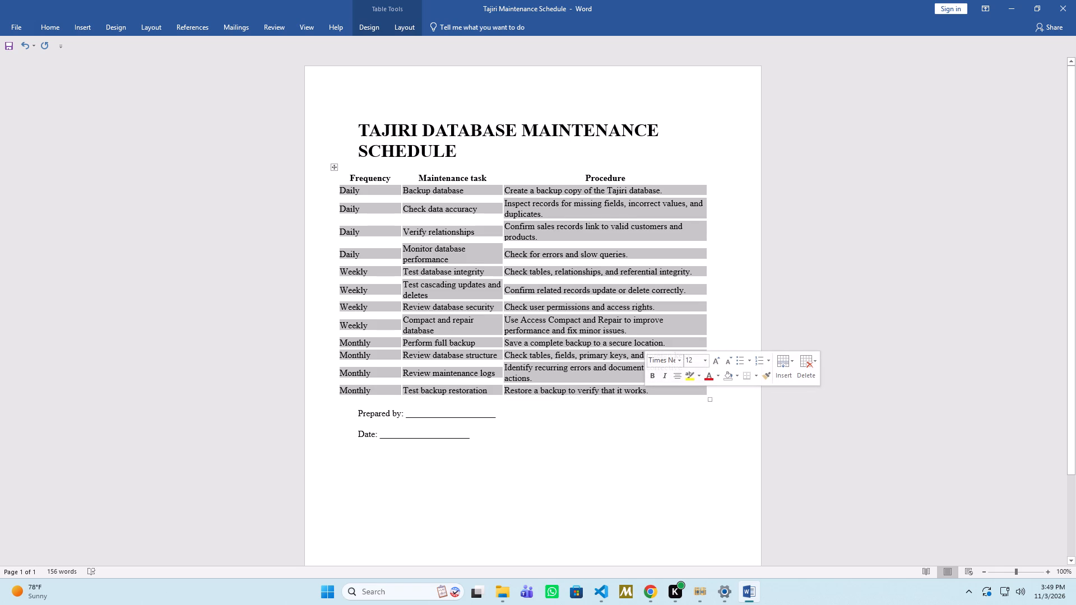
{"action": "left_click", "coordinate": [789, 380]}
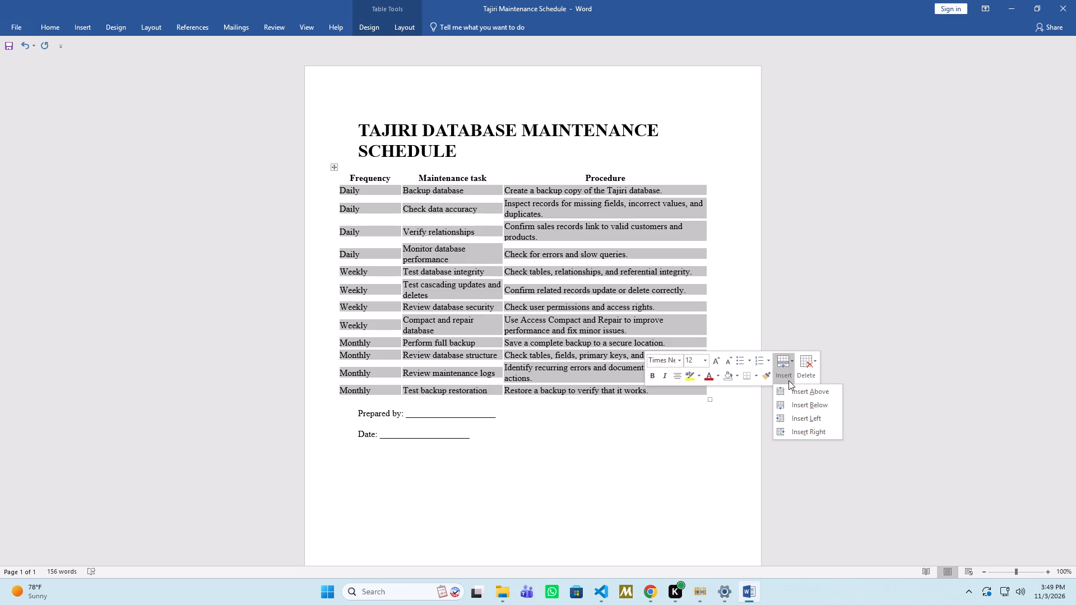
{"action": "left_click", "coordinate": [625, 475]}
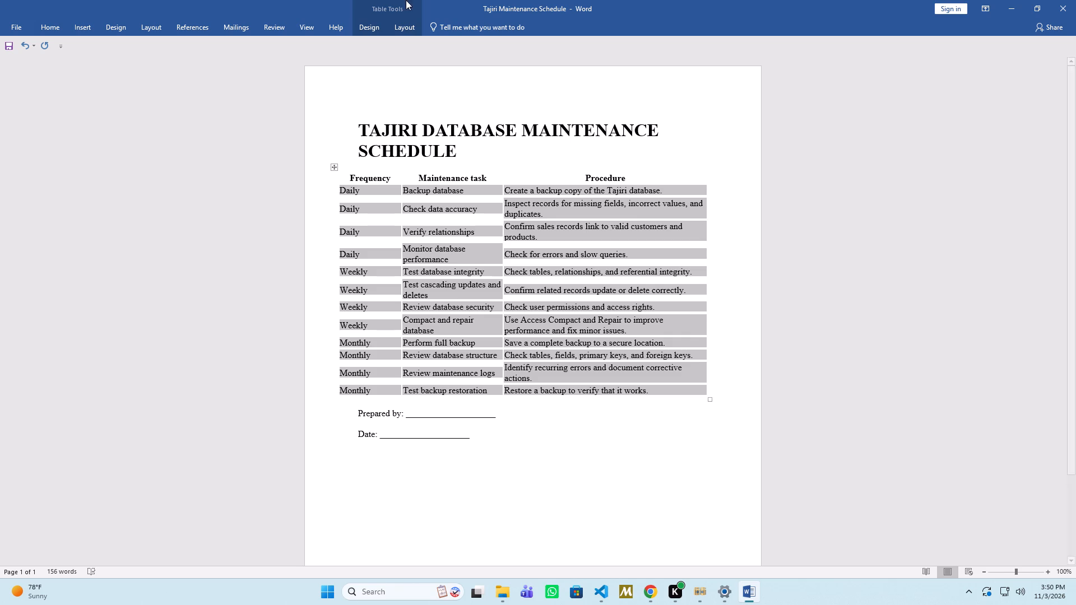
Apply the plain grid table style with black borders around every cell to the maintenance schedule table.
{"action": "left_click", "coordinate": [88, 22]}
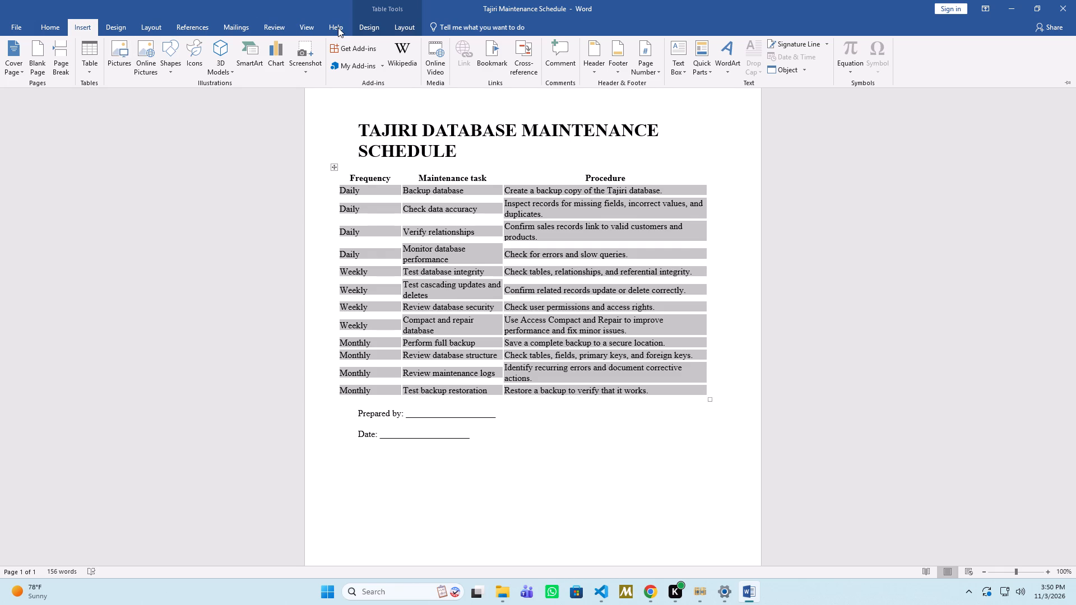
{"action": "left_click", "coordinate": [361, 26]}
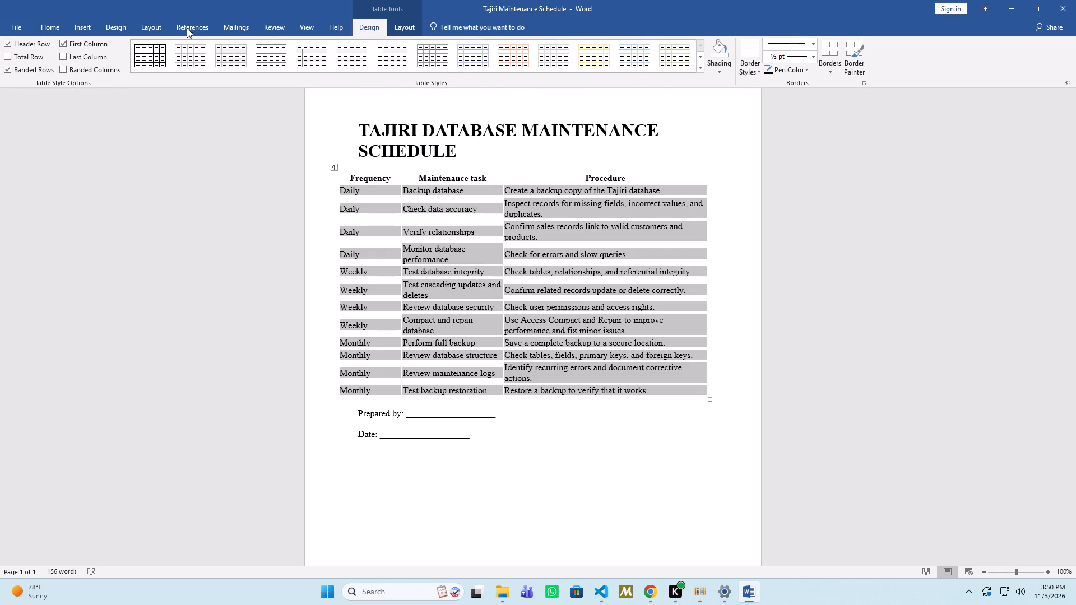
{"action": "left_click", "coordinate": [157, 48]}
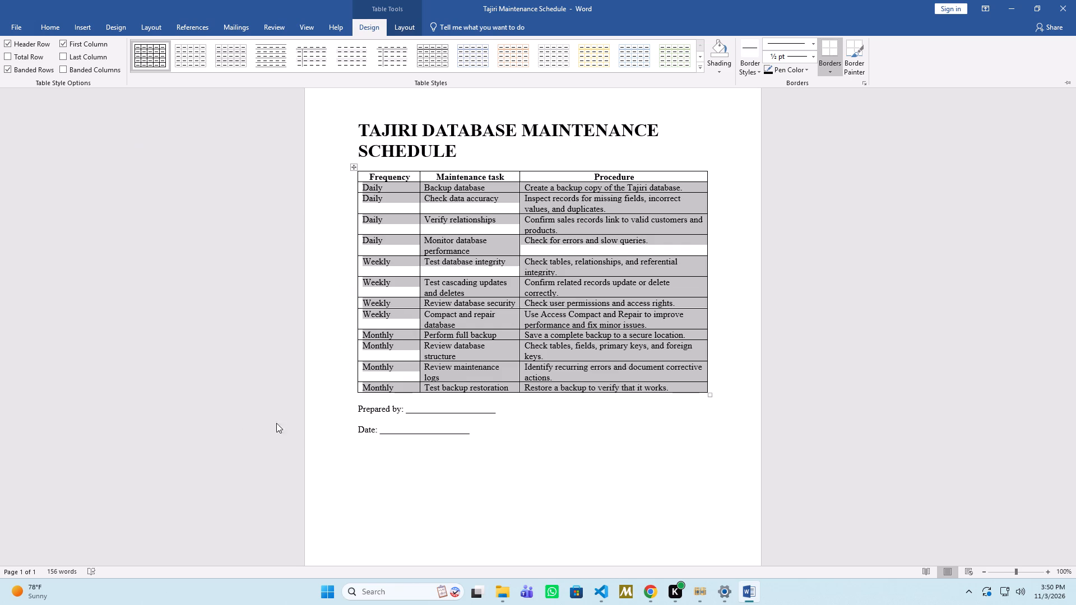
{"action": "left_click", "coordinate": [669, 424]}
{"action": "left_click", "coordinate": [618, 384]}
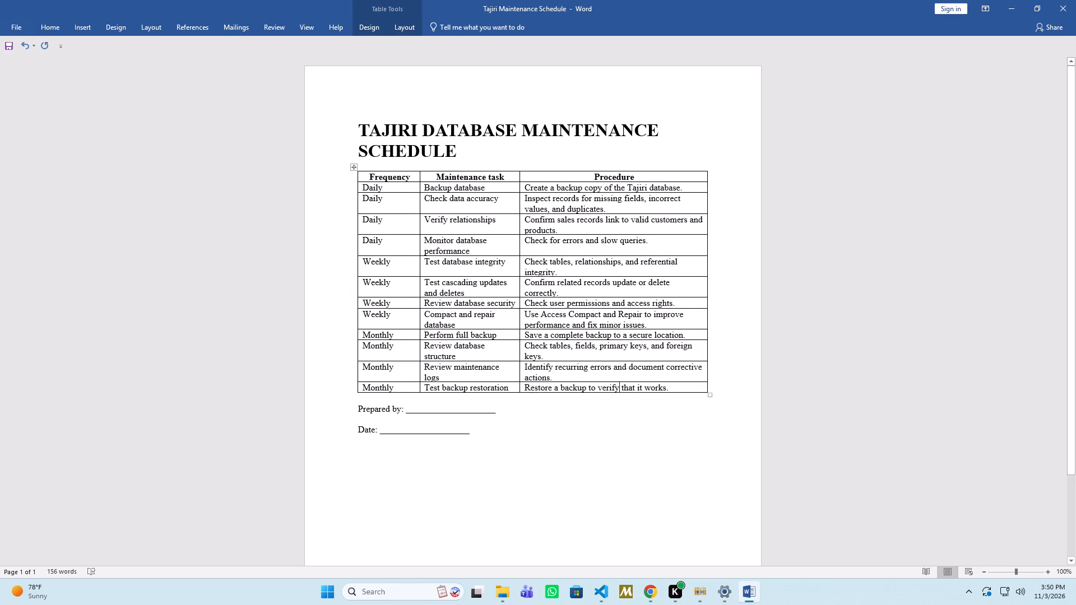
{"action": "scroll", "coordinate": [684, 362], "scroll_direction": "up", "scroll_amount": 4}
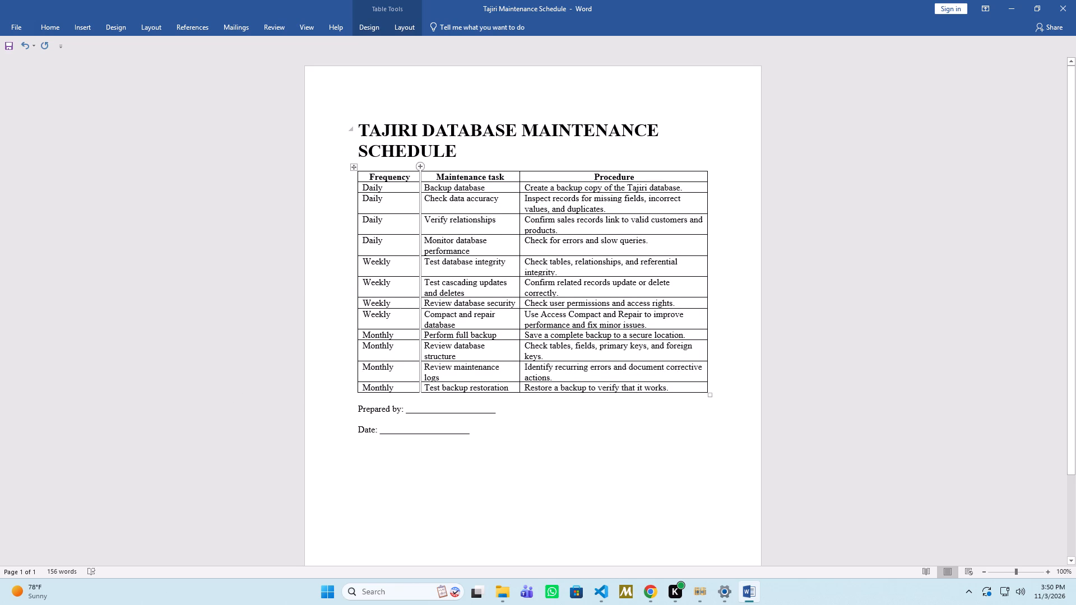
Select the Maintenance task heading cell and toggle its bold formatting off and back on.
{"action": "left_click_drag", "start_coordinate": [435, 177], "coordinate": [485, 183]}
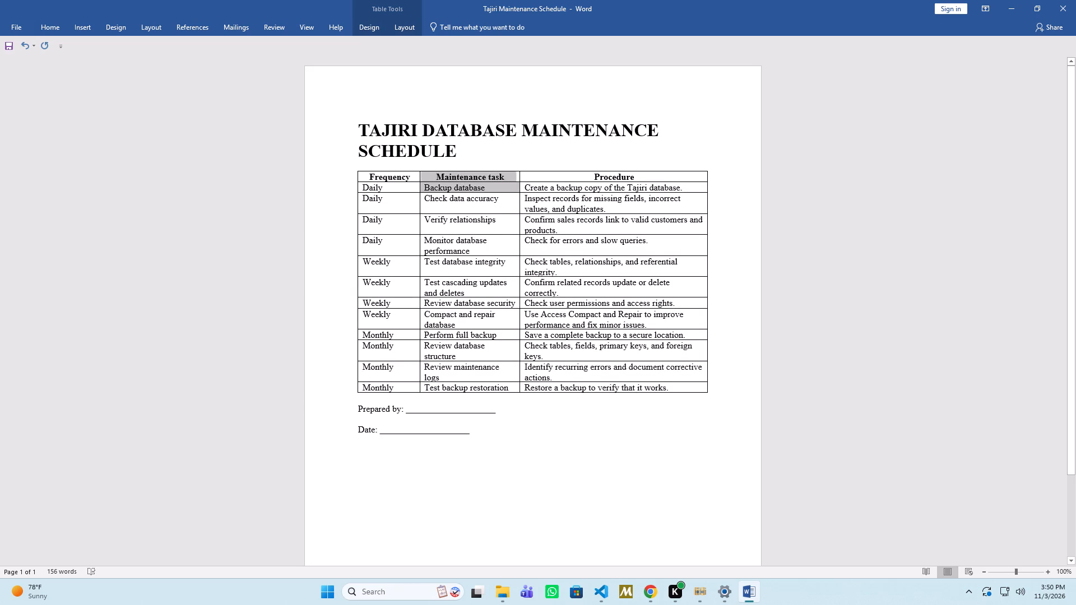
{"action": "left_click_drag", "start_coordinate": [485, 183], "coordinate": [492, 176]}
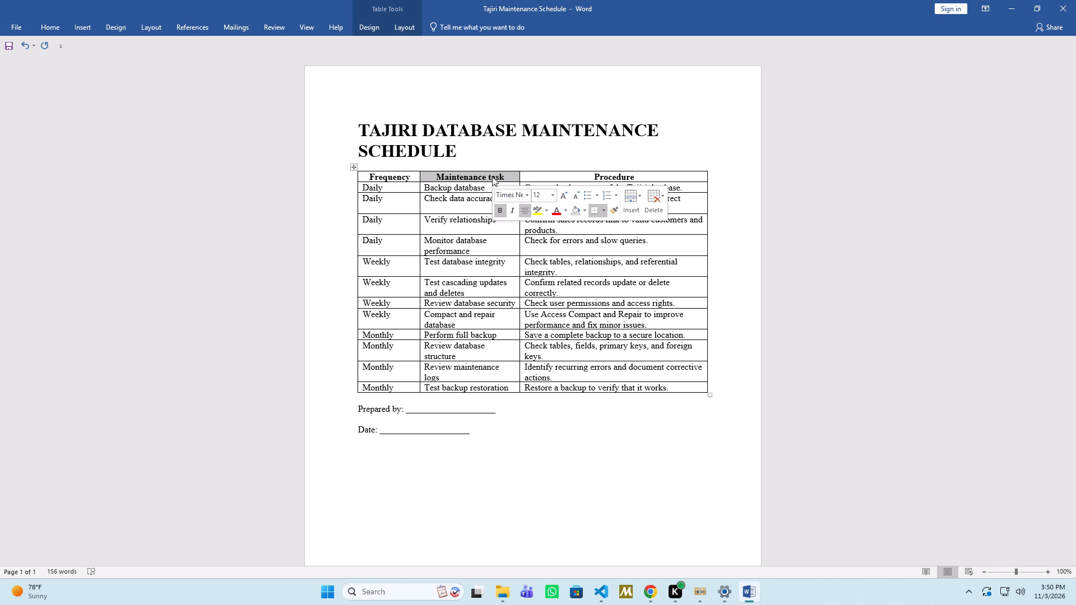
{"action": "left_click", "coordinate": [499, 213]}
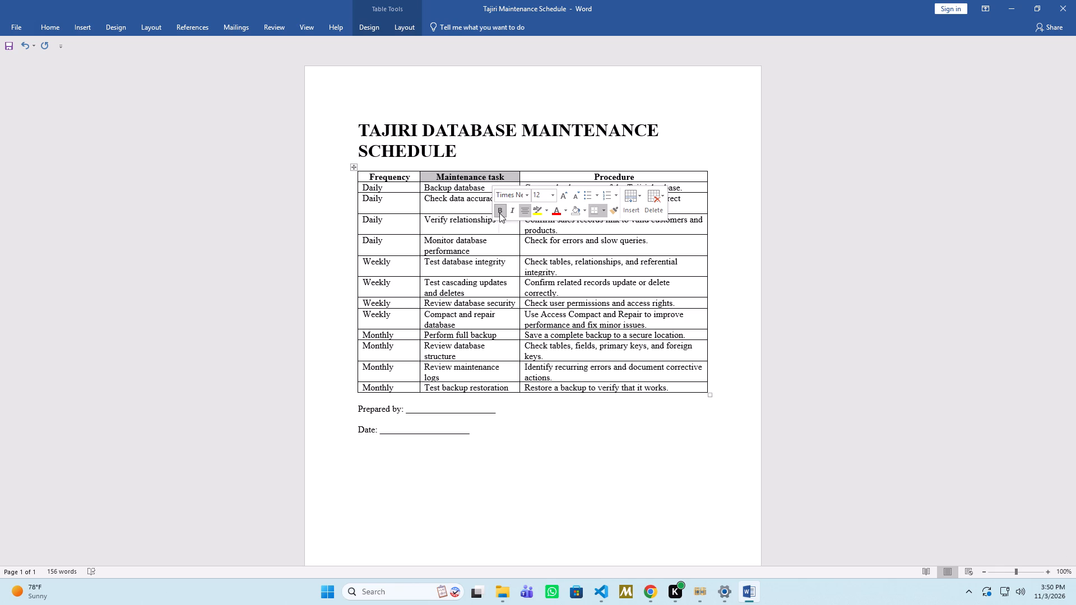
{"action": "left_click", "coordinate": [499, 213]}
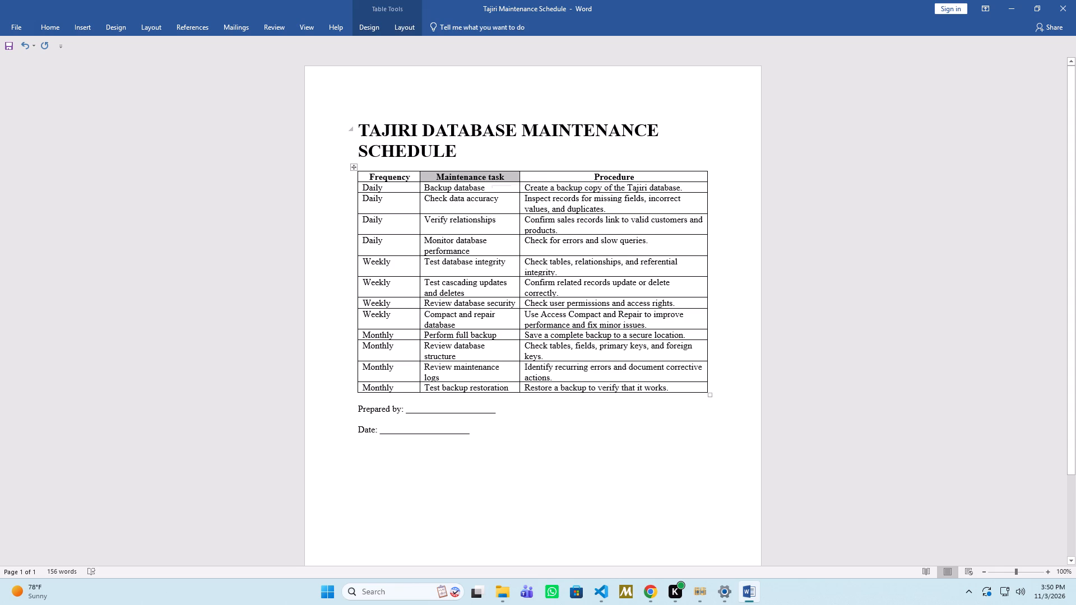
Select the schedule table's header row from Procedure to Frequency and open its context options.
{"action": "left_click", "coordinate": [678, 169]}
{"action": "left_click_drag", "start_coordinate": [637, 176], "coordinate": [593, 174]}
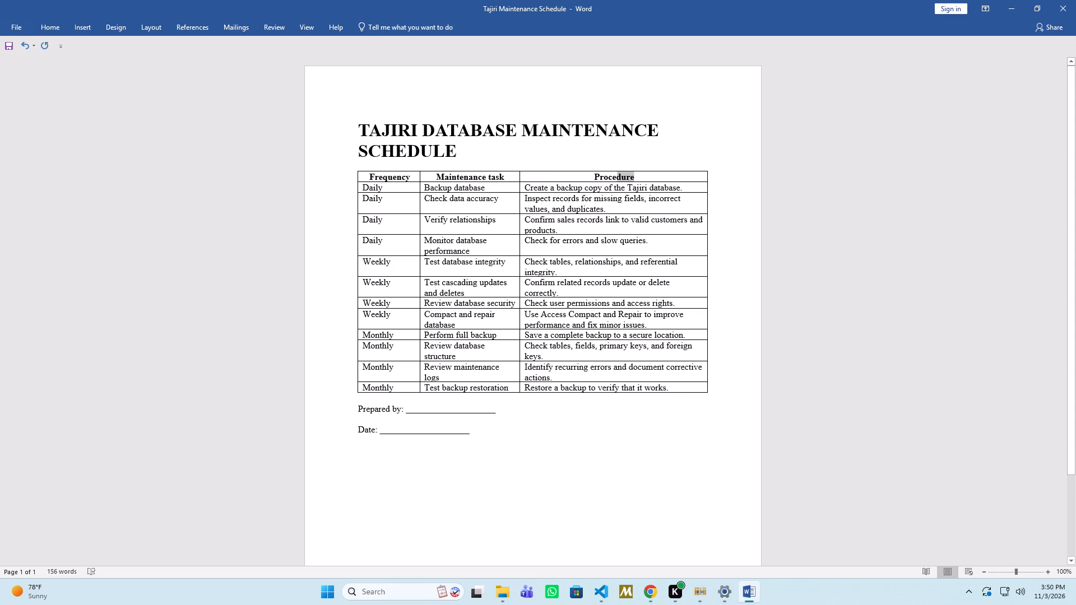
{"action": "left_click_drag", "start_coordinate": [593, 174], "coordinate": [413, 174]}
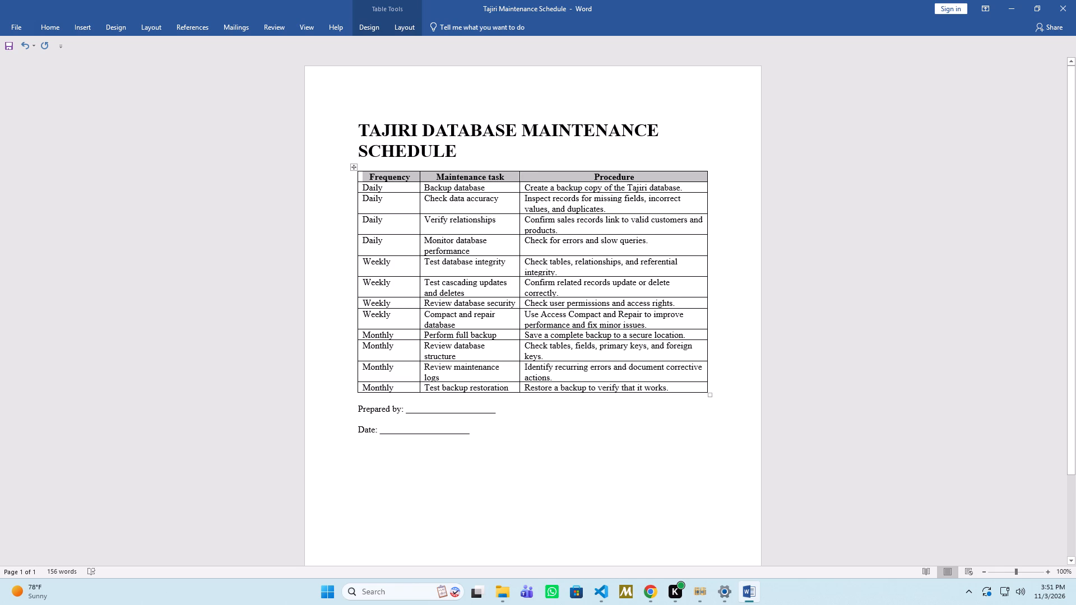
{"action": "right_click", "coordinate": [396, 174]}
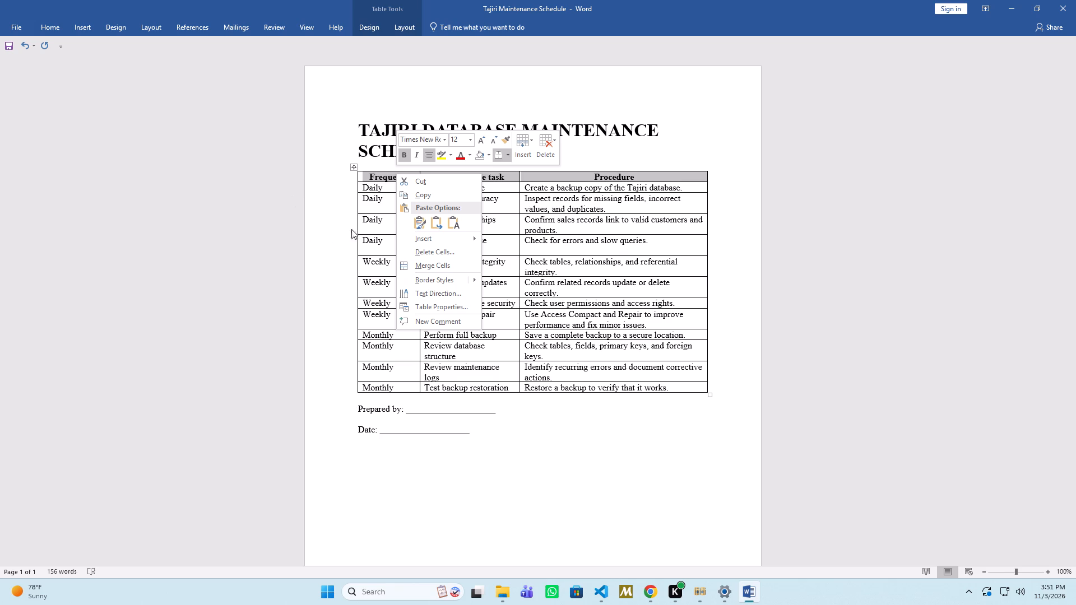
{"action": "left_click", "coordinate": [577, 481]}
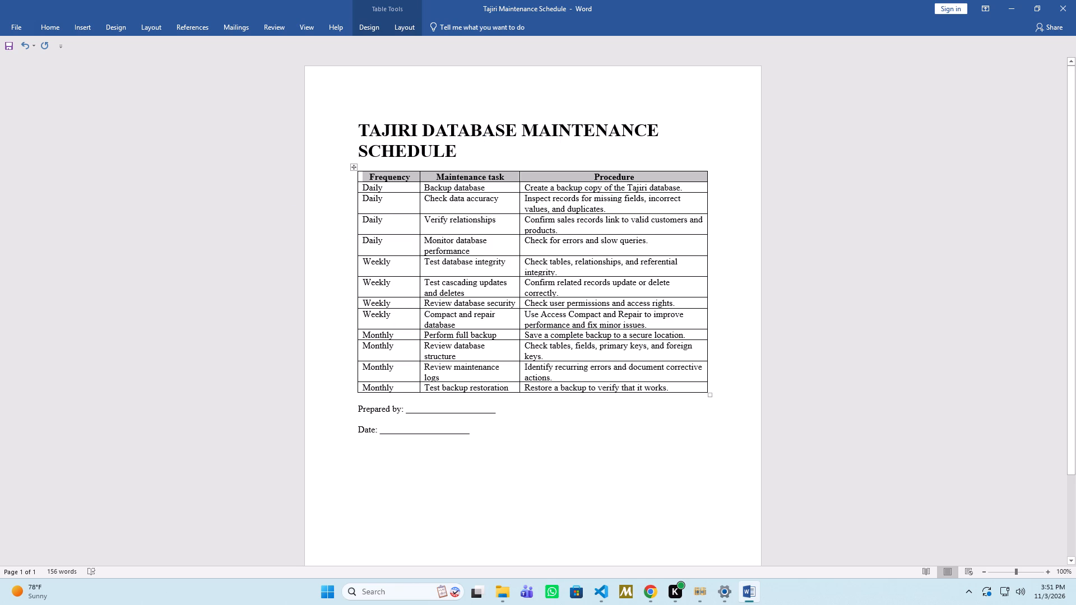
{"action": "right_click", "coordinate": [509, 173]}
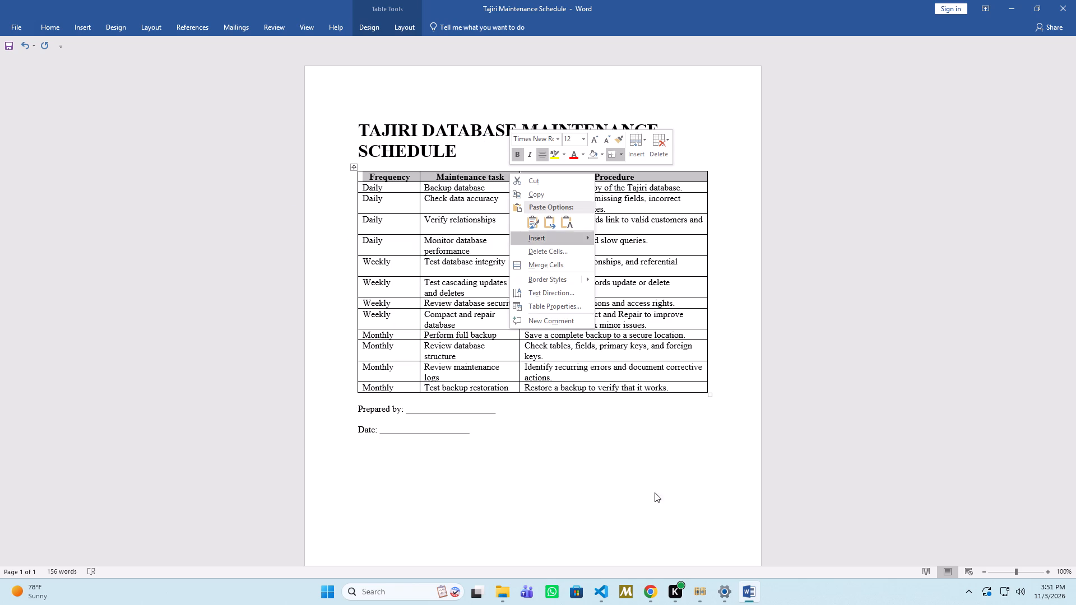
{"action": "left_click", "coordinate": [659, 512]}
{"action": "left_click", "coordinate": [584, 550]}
Enter Techrick right after the Prepared by label below the schedule table, ahead of the blank underline.
{"action": "scroll", "coordinate": [573, 535], "scroll_direction": "down", "scroll_amount": 5}
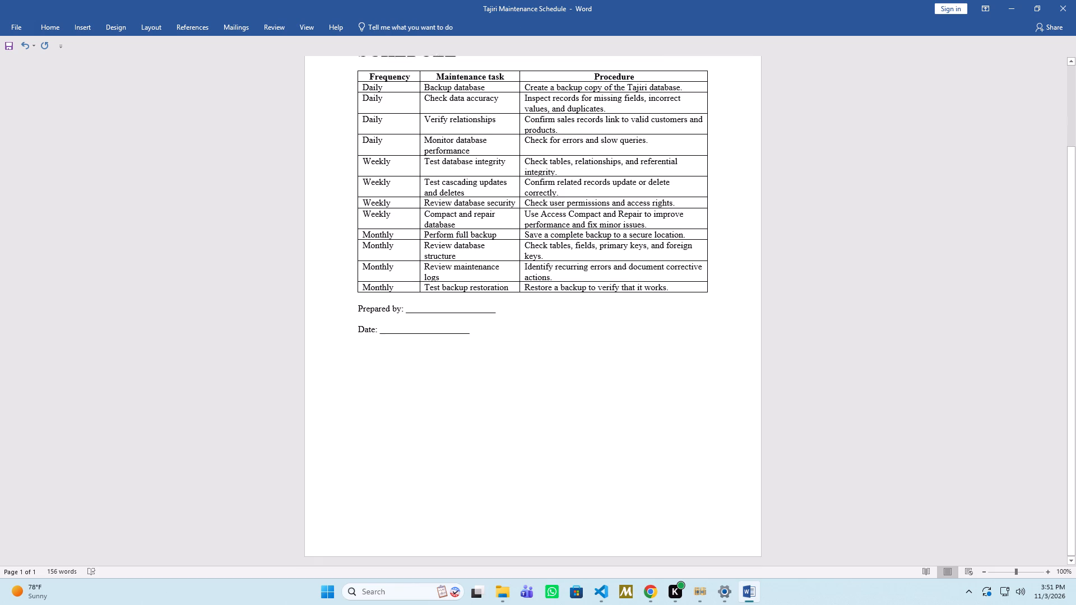
{"action": "scroll", "coordinate": [573, 535], "scroll_direction": "up", "scroll_amount": 2}
{"action": "left_click", "coordinate": [407, 360]}
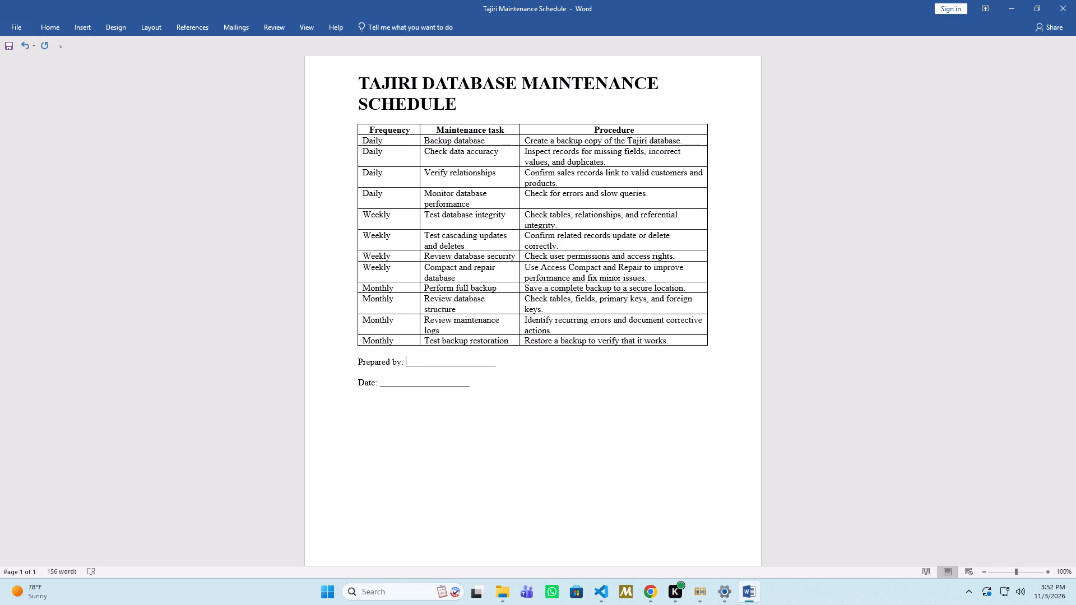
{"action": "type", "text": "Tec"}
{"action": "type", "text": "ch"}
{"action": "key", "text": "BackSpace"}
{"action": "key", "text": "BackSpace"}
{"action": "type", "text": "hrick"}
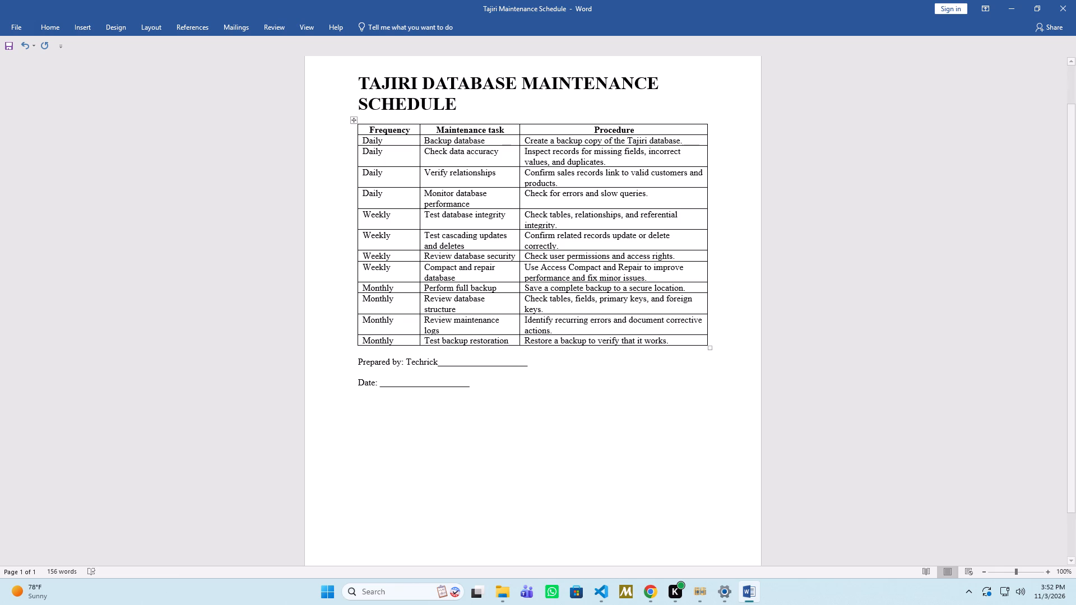
Add the word Techrick on the Prepared by line to the spelling dictionary.
{"action": "left_click_drag", "start_coordinate": [439, 362], "coordinate": [405, 360]}
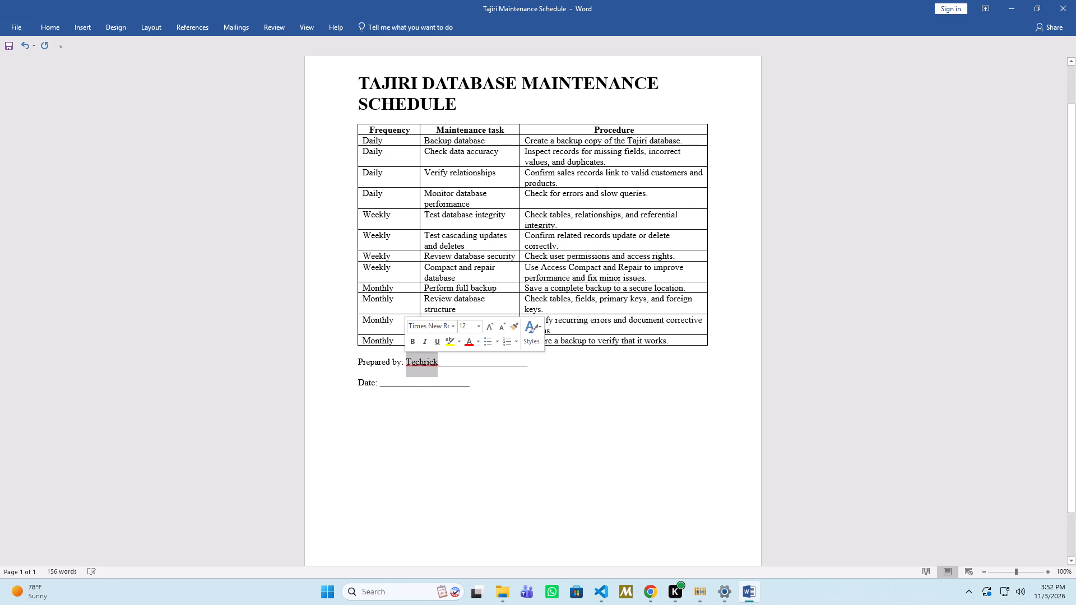
{"action": "right_click", "coordinate": [417, 357]}
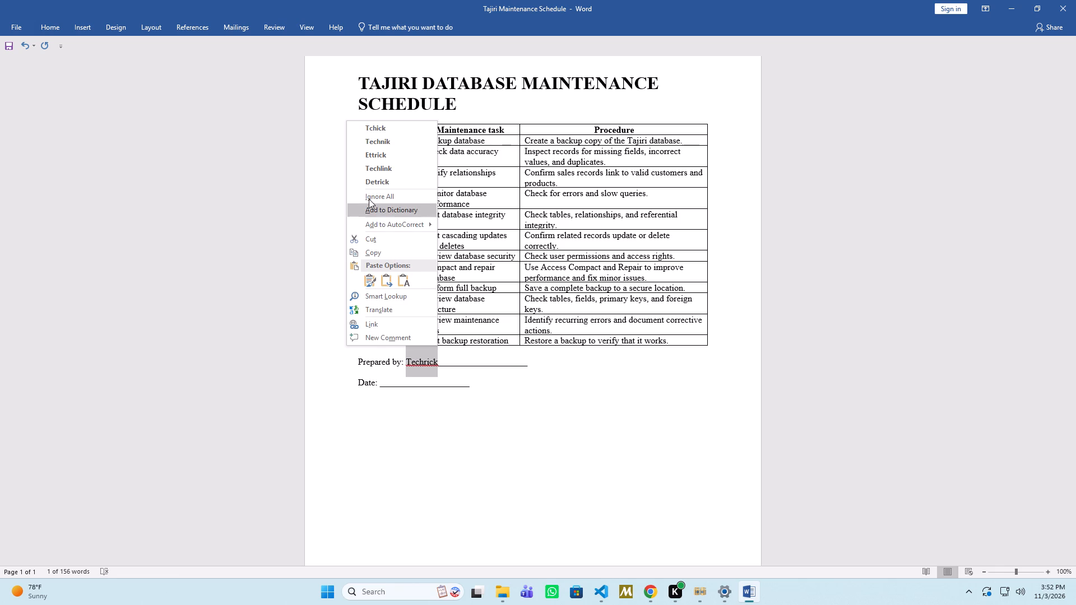
{"action": "left_click", "coordinate": [392, 210]}
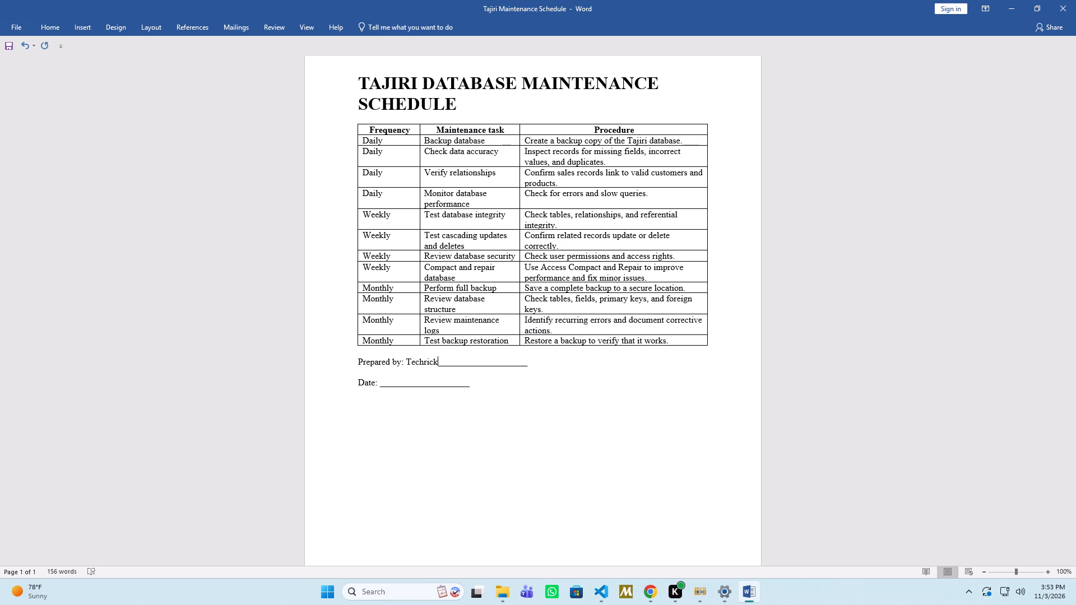
Delete the leftover blank underline after Techrick on the Prepared by line and save the document.
{"action": "left_click", "coordinate": [530, 363]}
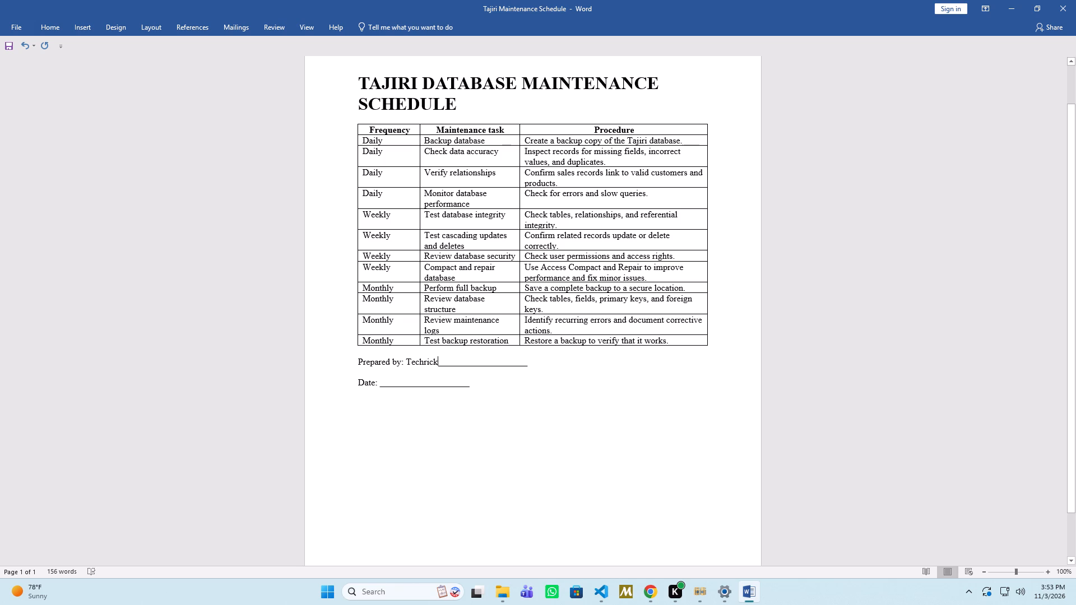
{"action": "key", "text": "BackSpace"}
{"action": "key", "text": "BackSpace"}
{"action": "key", "text": "BackSpace"}
{"action": "key", "text": "BackSpace"}
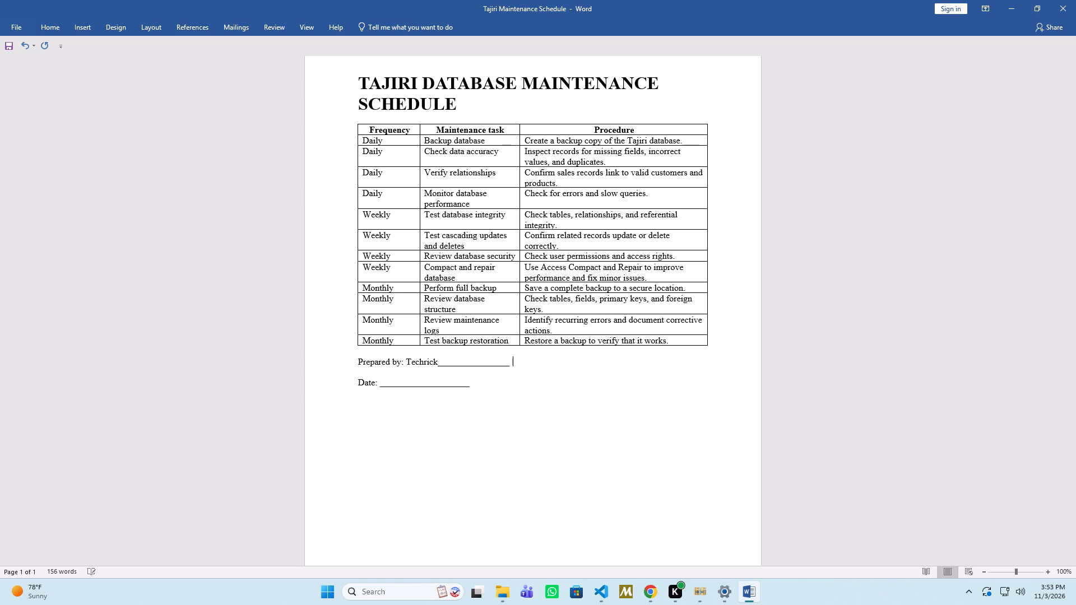
{"action": "key", "text": "BackSpace"}
{"action": "key", "text": "BackSpace"}
{"action": "key", "text": "BackSpace"}
{"action": "key", "text": "BackSpace"}
{"action": "key", "text": "BackSpace"}
{"action": "key", "text": "BackSpace"}
{"action": "key", "text": "BackSpace"}
{"action": "key", "text": "BackSpace"}
{"action": "key", "text": "BackSpace"}
{"action": "key", "text": "BackSpace"}
{"action": "key", "text": "BackSpace"}
{"action": "key", "text": "BackSpace"}
{"action": "key", "text": "BackSpace"}
{"action": "key", "text": "BackSpace"}
{"action": "key", "text": "BackSpace"}
{"action": "key", "text": "BackSpace"}
{"action": "key", "text": "ctrl+s"}
Delete the blank underline after the Date label below the schedule table.
{"action": "left_click", "coordinate": [467, 385]}
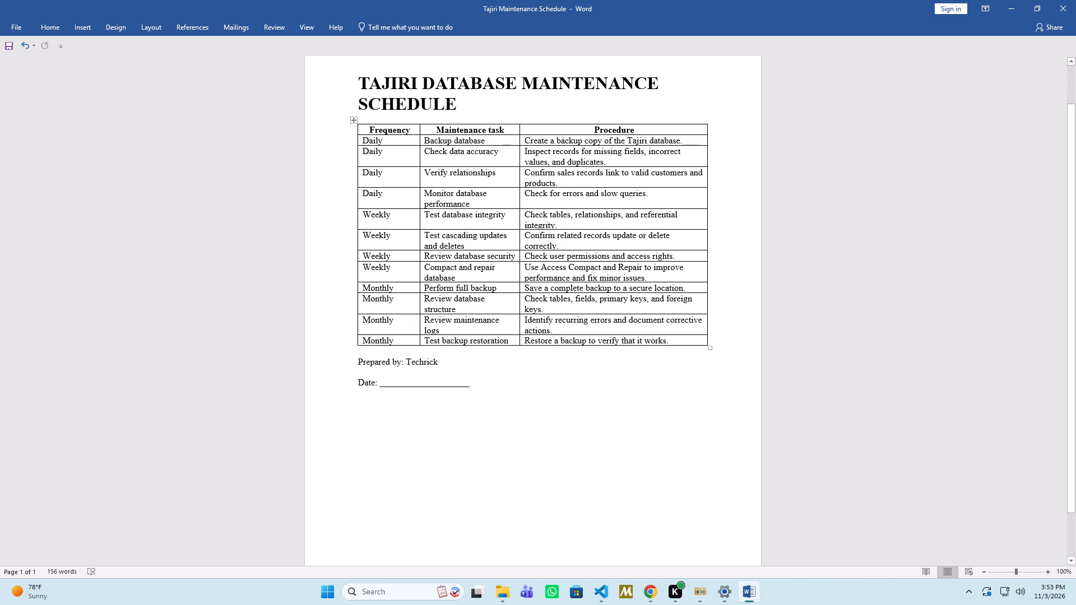
{"action": "key", "text": "BackSpace"}
{"action": "key", "text": "BackSpace"}
{"action": "key", "text": "BackSpace"}
{"action": "key", "text": "BackSpace"}
{"action": "key", "text": "BackSpace"}
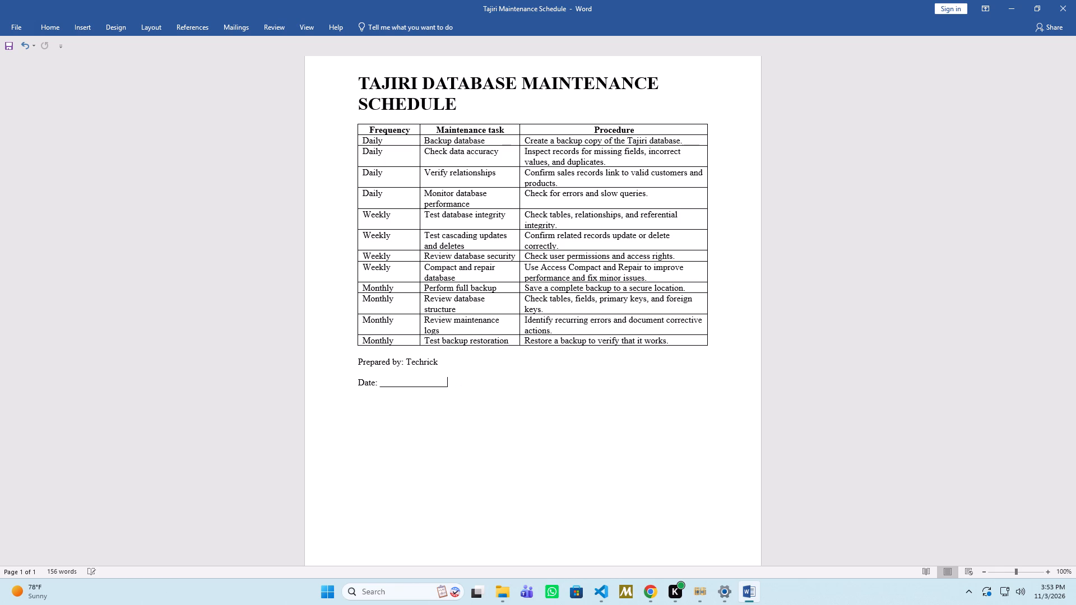
Delete the blank underscore line after the Date label below the schedule table.
{"action": "key", "text": "BackSpace"}
{"action": "key", "text": "BackSpace"}
{"action": "key", "text": "BackSpace"}
{"action": "key", "text": "BackSpace"}
{"action": "key", "text": "BackSpace"}
{"action": "key", "text": "BackSpace"}
{"action": "key", "text": "BackSpace"}
{"action": "key", "text": "BackSpace"}
{"action": "key", "text": "BackSpace"}
{"action": "key", "text": "BackSpace"}
{"action": "key", "text": "BackSpace"}
{"action": "key", "text": "BackSpace"}
{"action": "key", "text": "BackSpace"}
{"action": "key", "text": "BackSpace"}
{"action": "key", "text": "BackSpace"}
{"action": "key", "text": "BackSpace"}
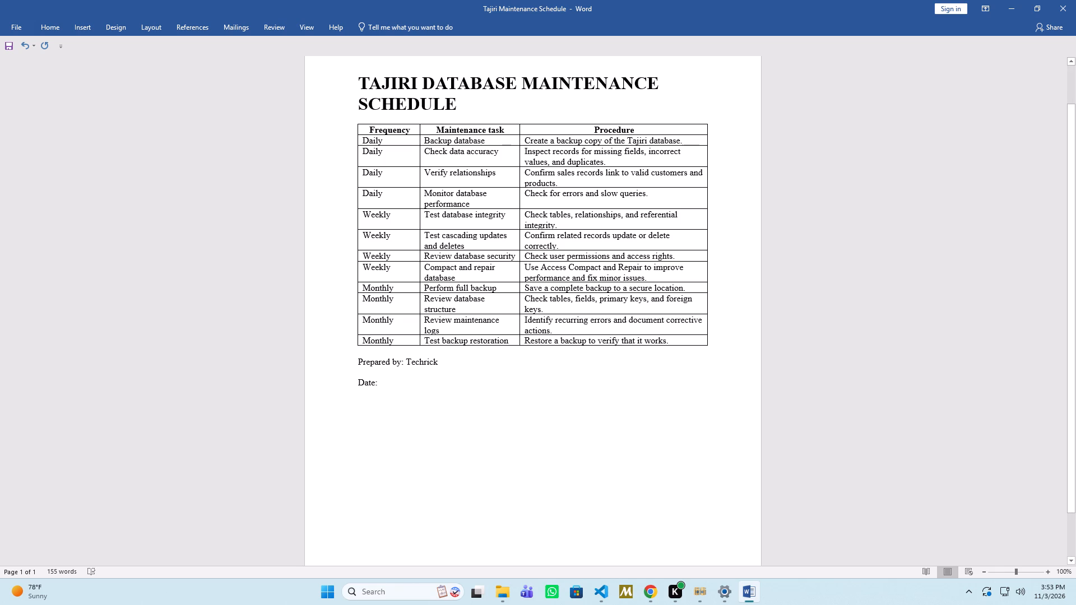
Enter 3rd November 2026 after the Date label and start a new line below it.
{"action": "left_click", "coordinate": [386, 385]}
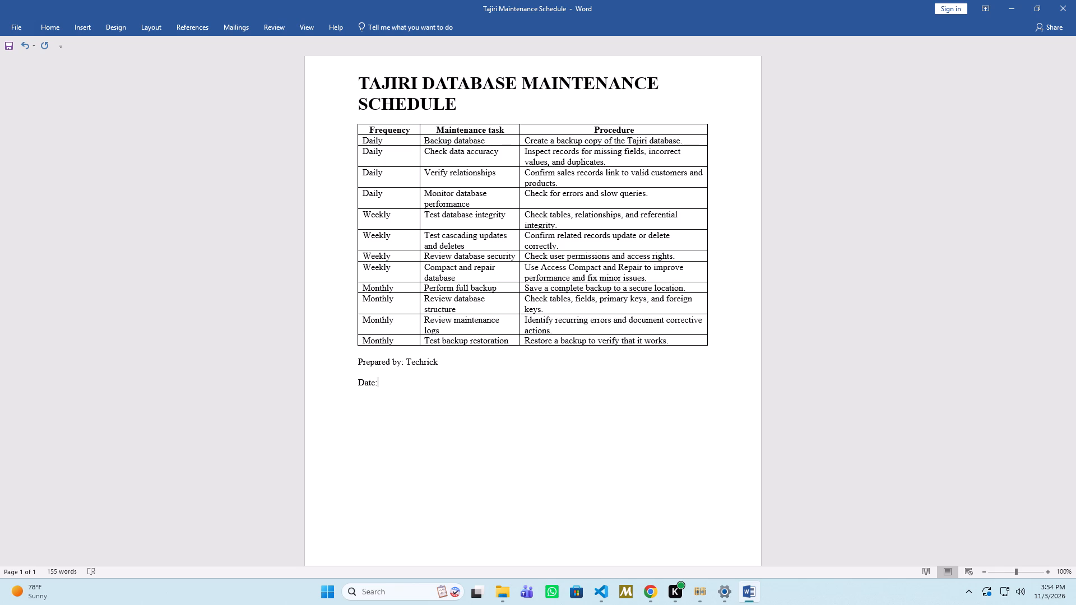
{"action": "type", "text": "3rd"}
{"action": "key", "text": "space"}
{"action": "type", "text": "Ni"}
{"action": "key", "text": "BackSpace"}
{"action": "type", "text": "ovember"}
{"action": "key", "text": "space"}
{"action": "type", "text": "2026"}
{"action": "key", "text": "Return"}
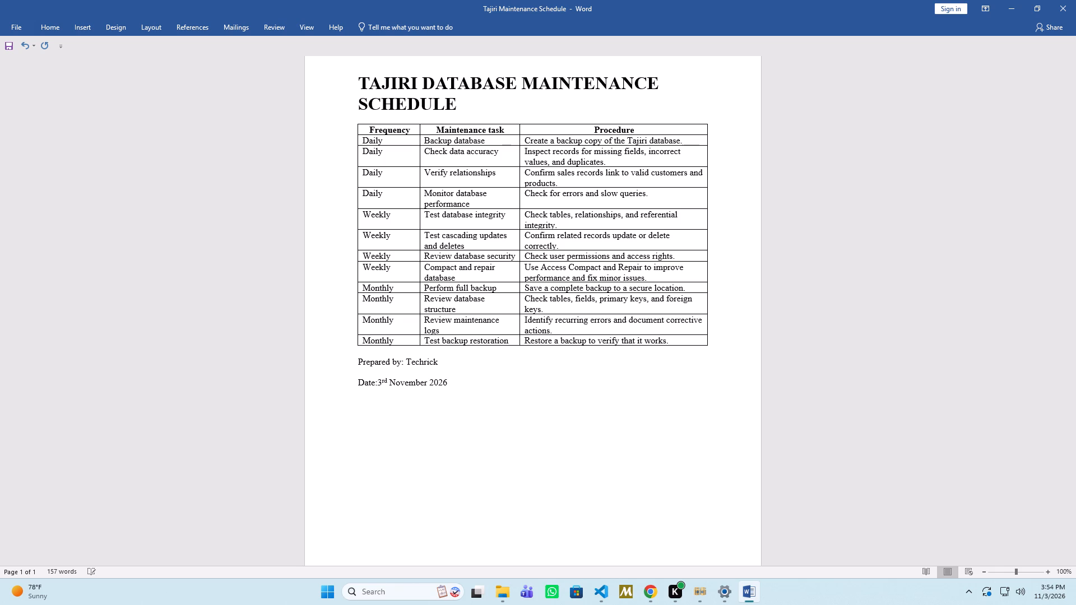
Save the completed Tajiri Maintenance Schedule document.
{"action": "scroll", "coordinate": [459, 366], "scroll_direction": "down", "scroll_amount": 4}
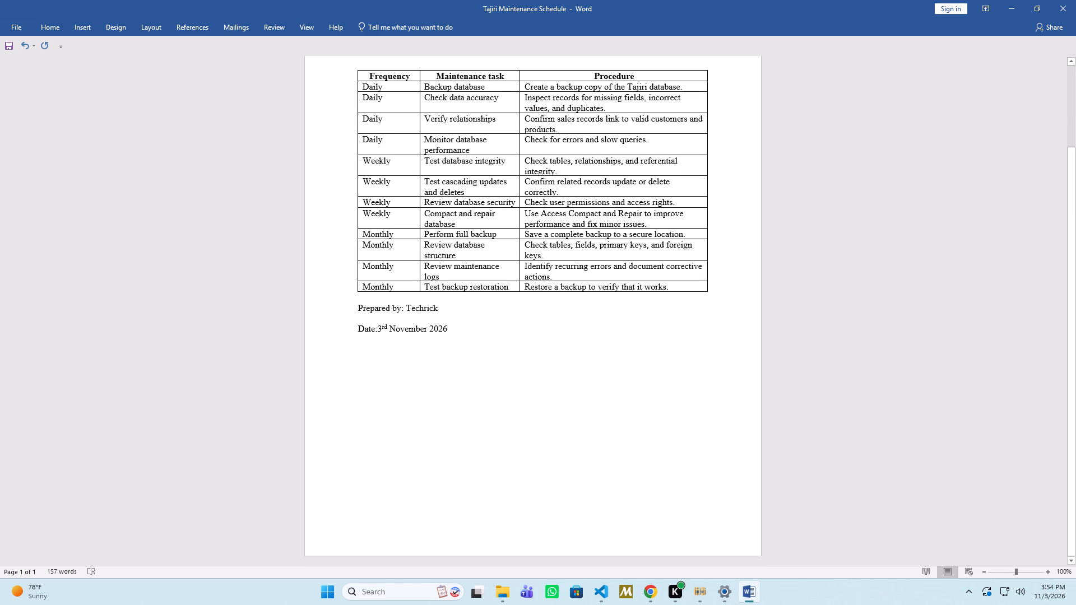
{"action": "key", "text": "ctrl+s"}
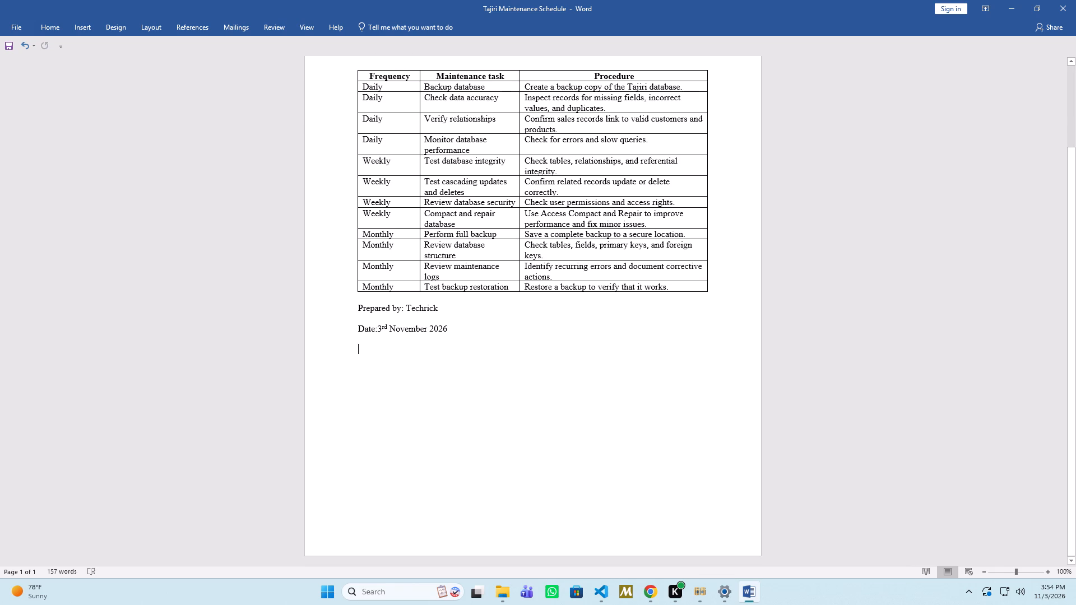
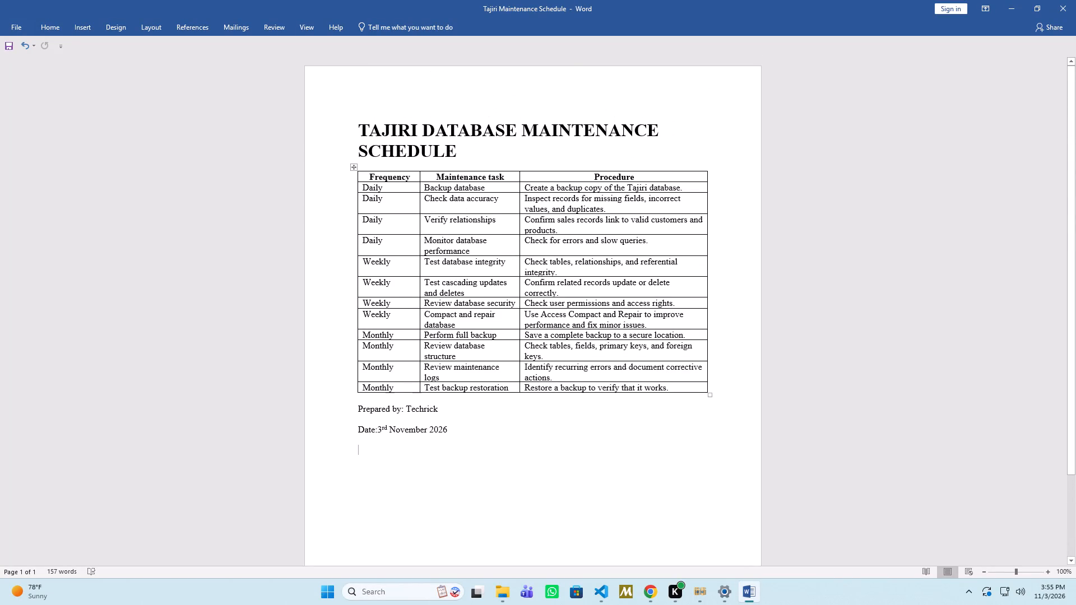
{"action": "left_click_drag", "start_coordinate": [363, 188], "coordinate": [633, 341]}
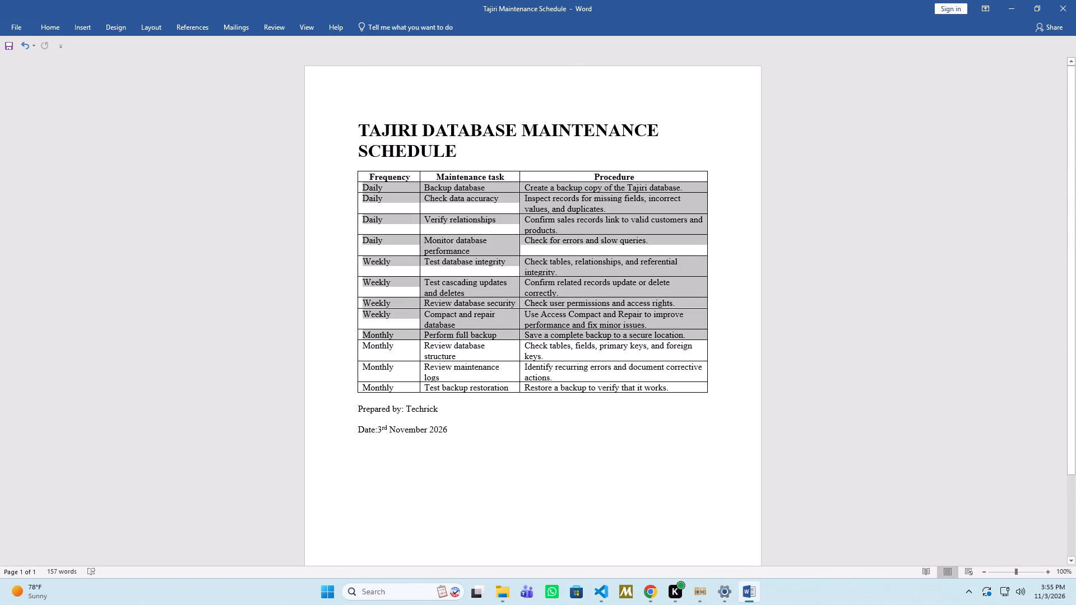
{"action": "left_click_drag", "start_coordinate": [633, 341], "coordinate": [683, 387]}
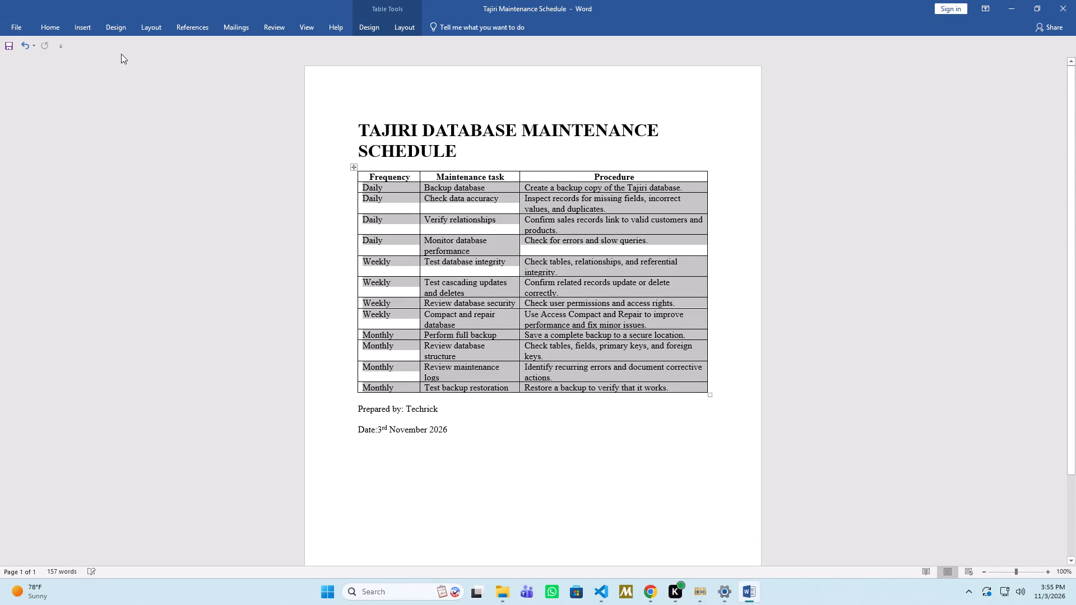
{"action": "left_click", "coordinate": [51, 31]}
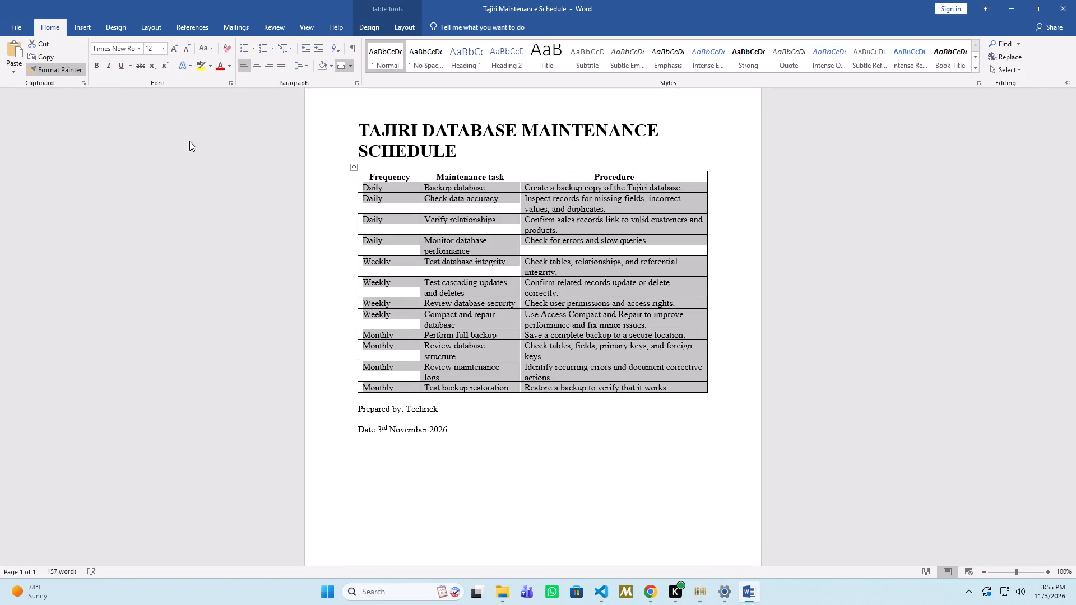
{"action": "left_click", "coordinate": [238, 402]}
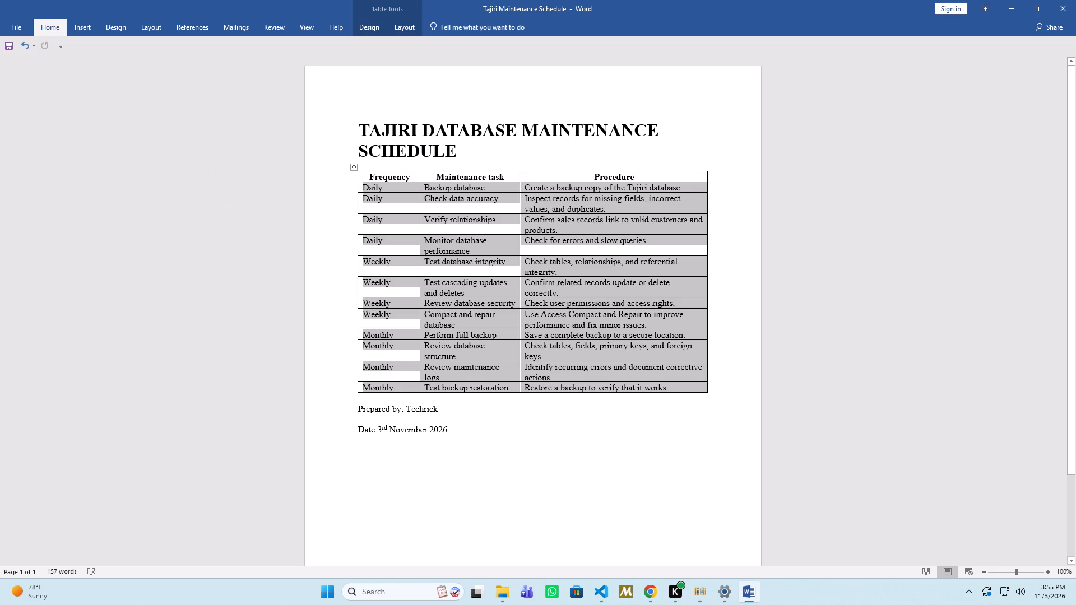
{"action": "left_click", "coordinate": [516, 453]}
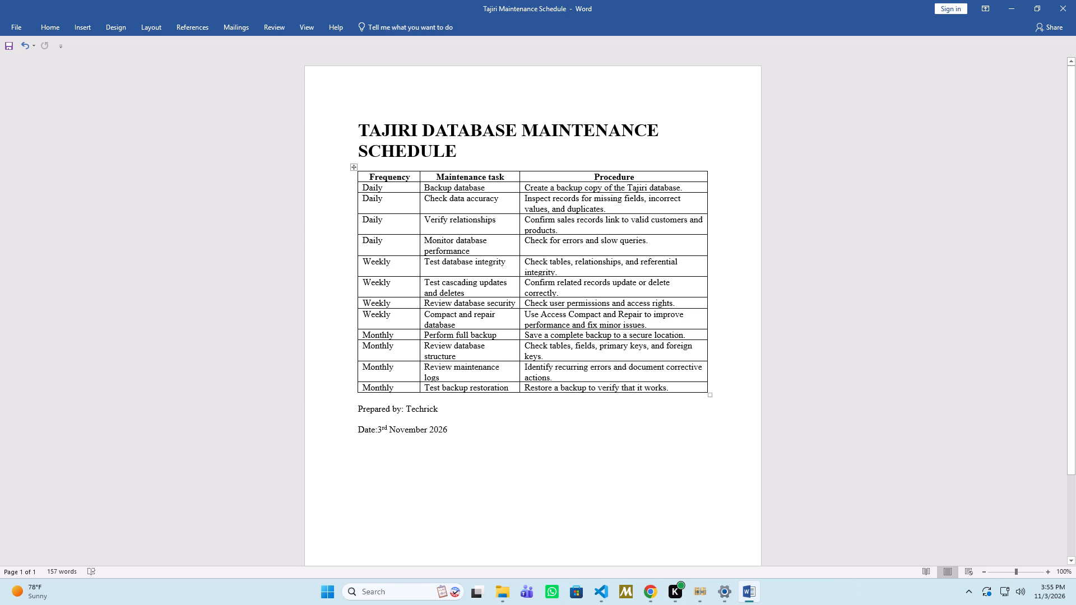
{"action": "key", "text": "ctrl+s"}
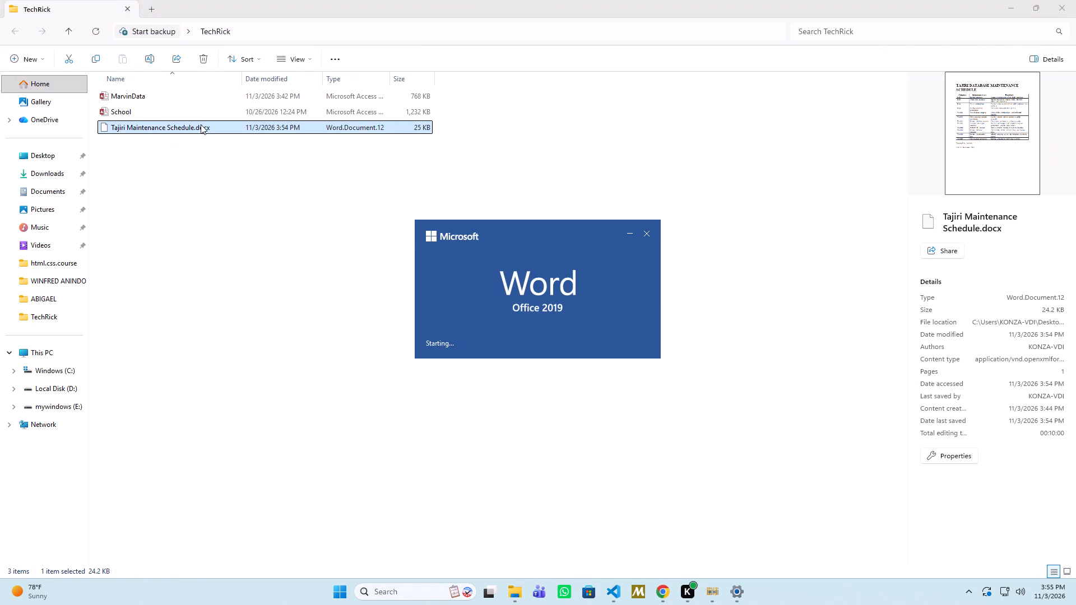
Change the text of the schedule table's header row, from Frequency to Procedure, to UPPERCASE.
{"action": "left_click_drag", "start_coordinate": [370, 177], "coordinate": [591, 175]}
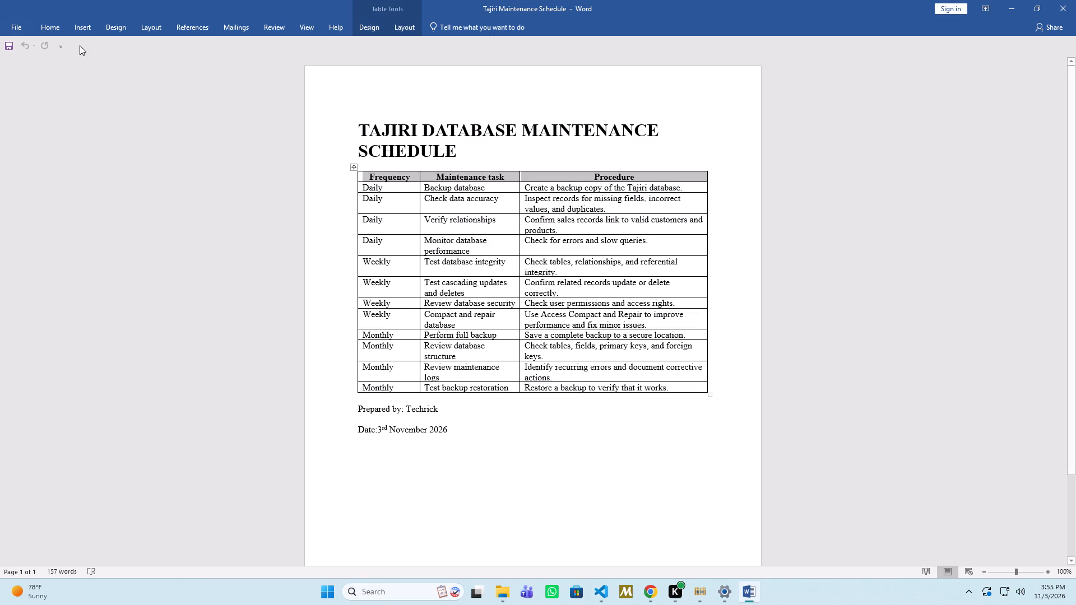
{"action": "left_click", "coordinate": [51, 28]}
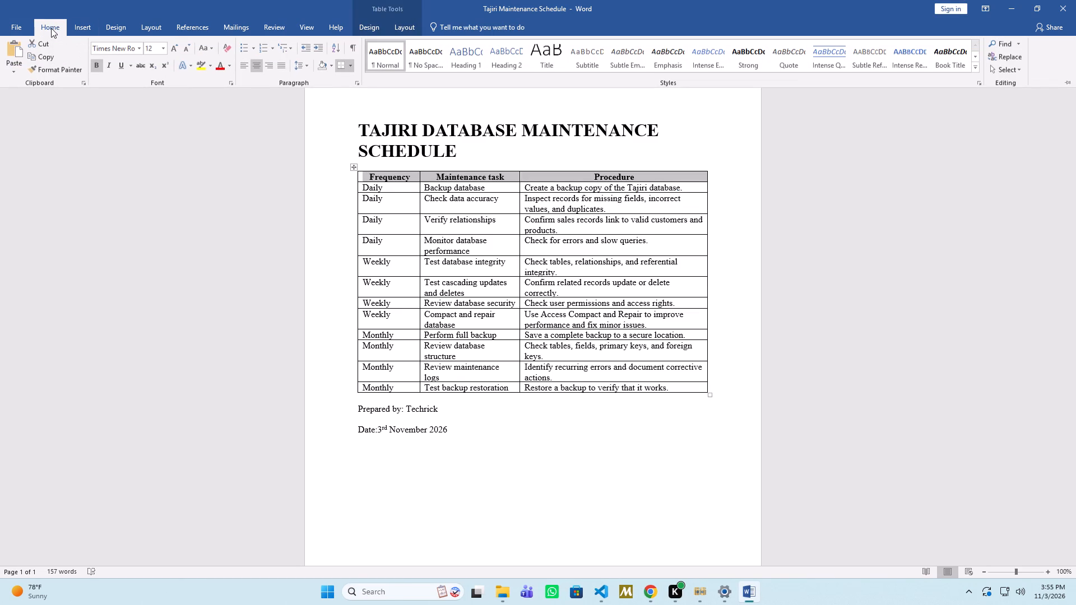
{"action": "left_click", "coordinate": [190, 68]}
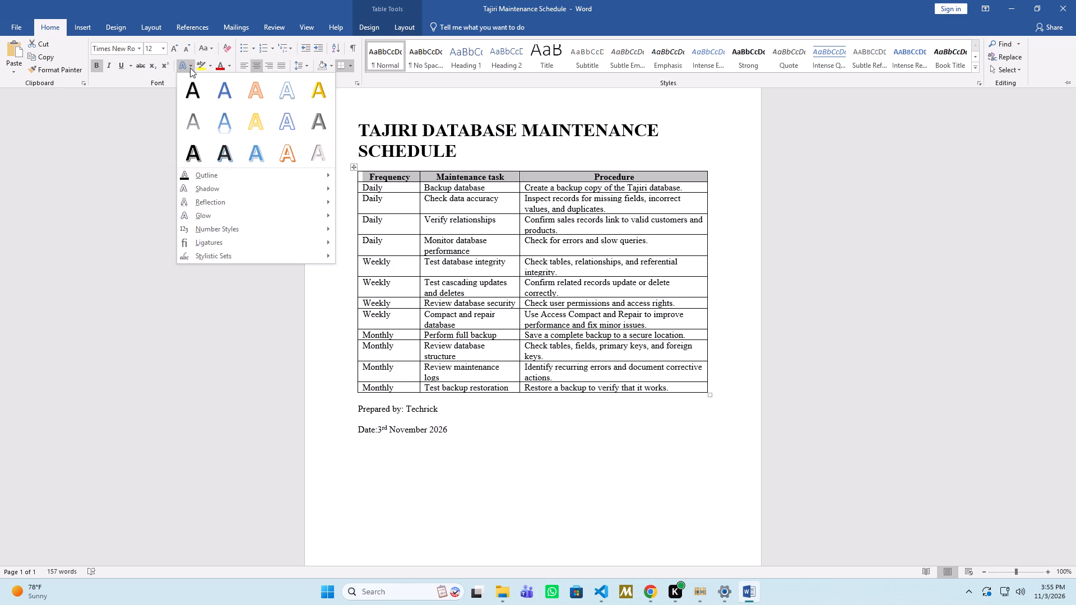
{"action": "left_click", "coordinate": [190, 68]}
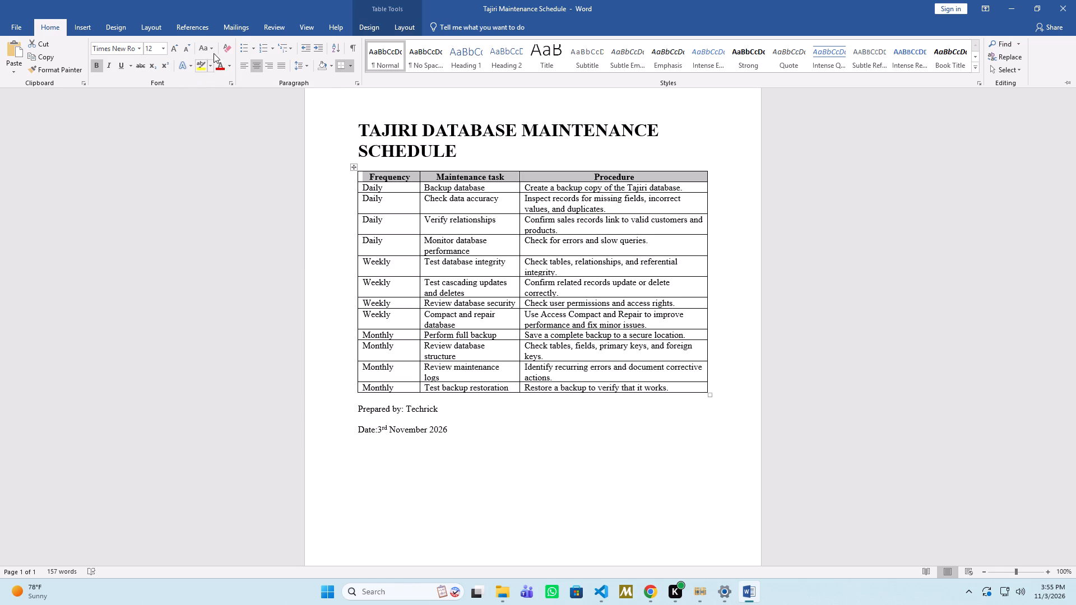
{"action": "left_click", "coordinate": [211, 49]}
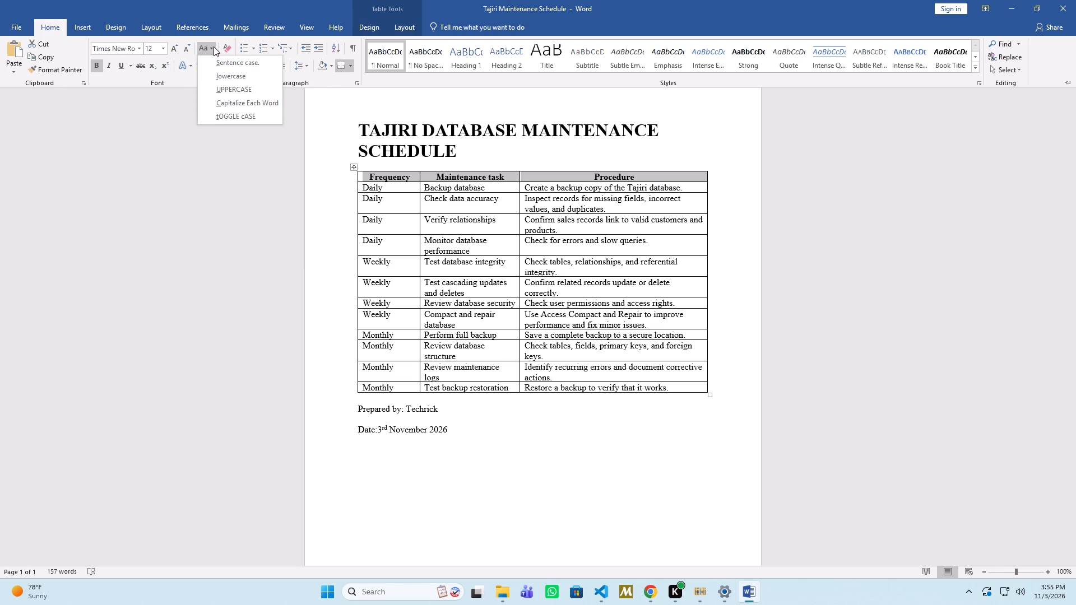
{"action": "left_click", "coordinate": [231, 94]}
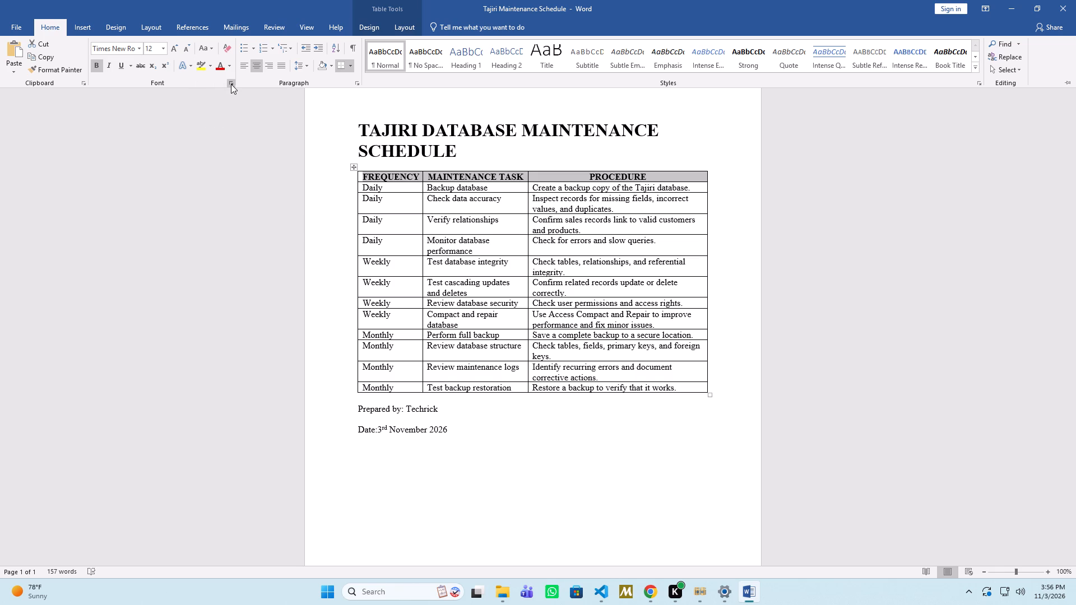
{"action": "left_click", "coordinate": [211, 50]}
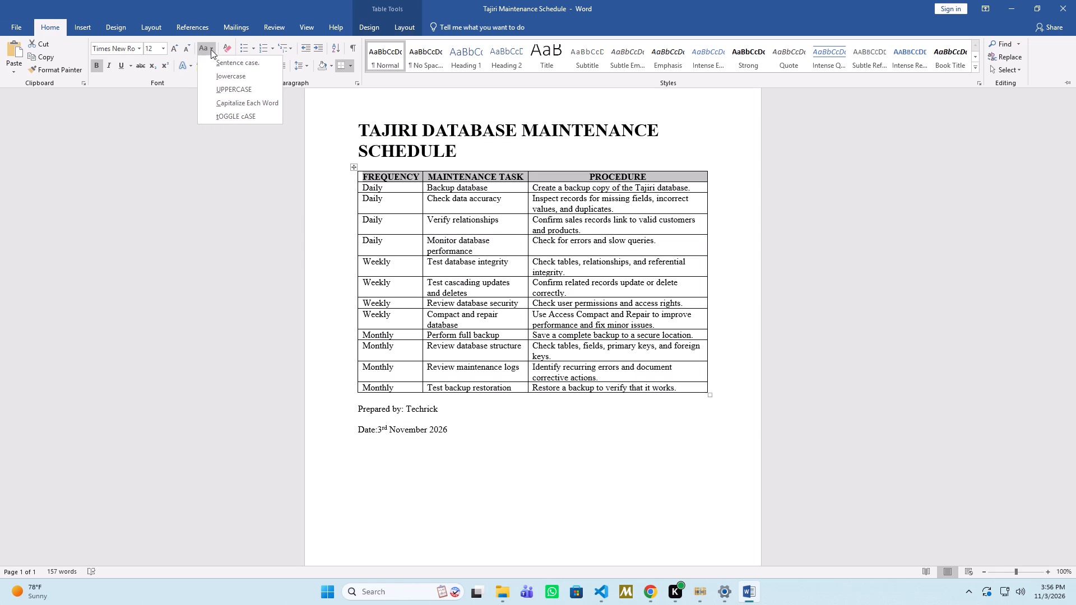
{"action": "left_click", "coordinate": [211, 49]}
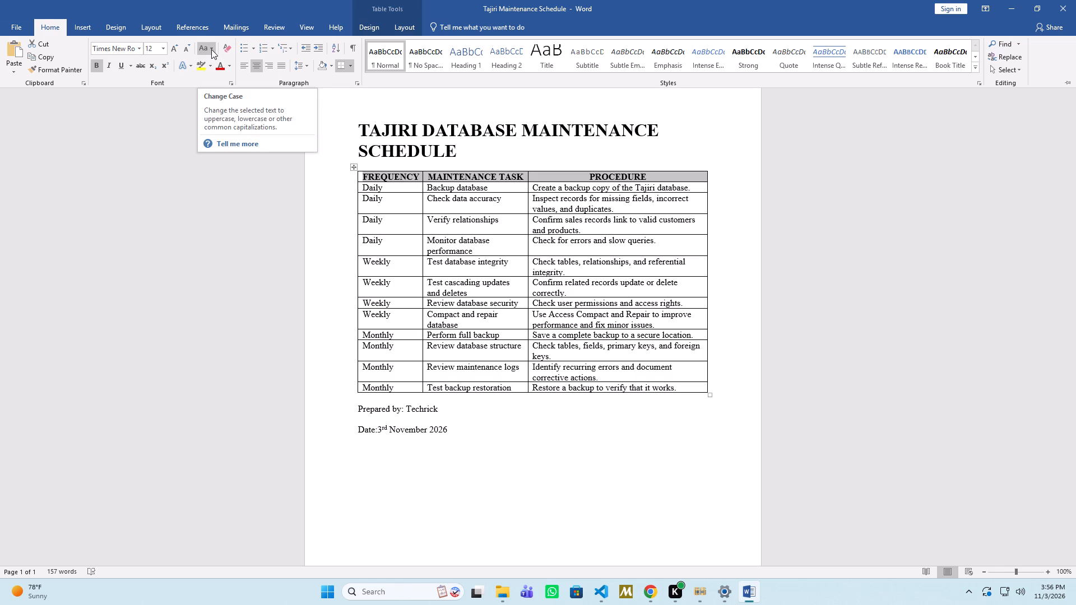
Colour the header row text of the schedule table dark green from the theme colours.
{"action": "left_click", "coordinate": [226, 66]}
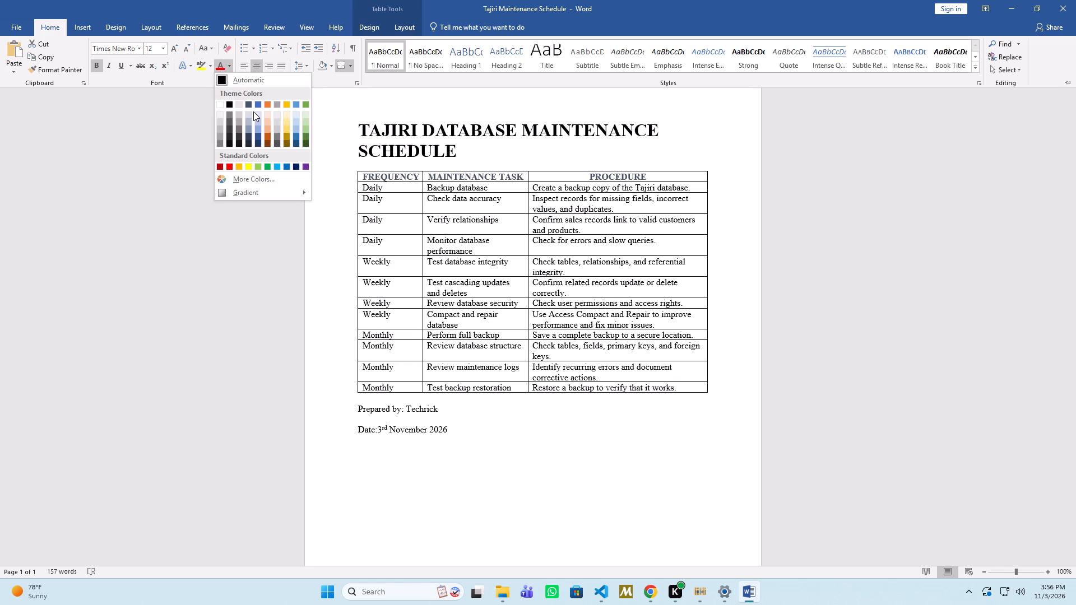
{"action": "left_click", "coordinate": [308, 139]}
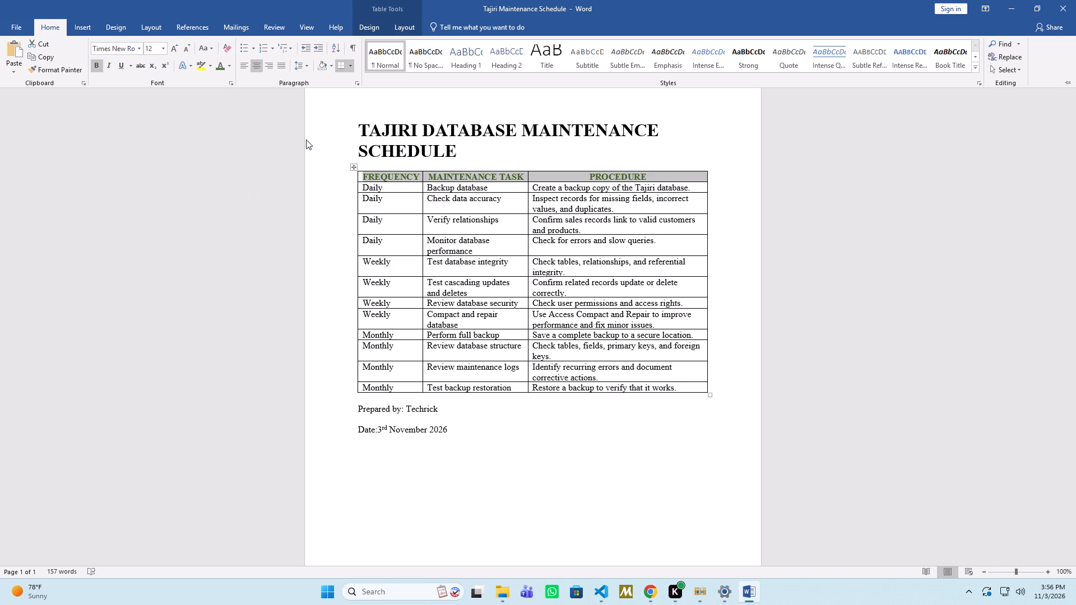
{"action": "left_click", "coordinate": [288, 304]}
Make the preparer Techrick and the date 3rd November 2026 bold below the schedule table, leaving their labels regular.
{"action": "scroll", "coordinate": [432, 389], "scroll_direction": "down", "scroll_amount": 2}
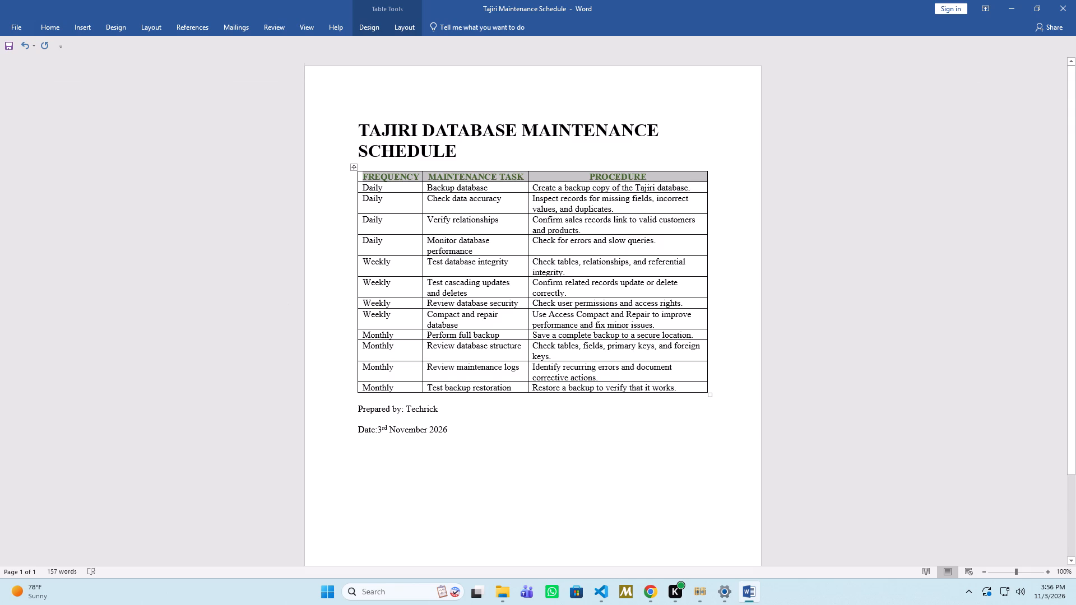
{"action": "scroll", "coordinate": [432, 389], "scroll_direction": "down", "scroll_amount": 2}
{"action": "left_click", "coordinate": [512, 373]}
{"action": "left_click_drag", "start_coordinate": [442, 313], "coordinate": [403, 312]}
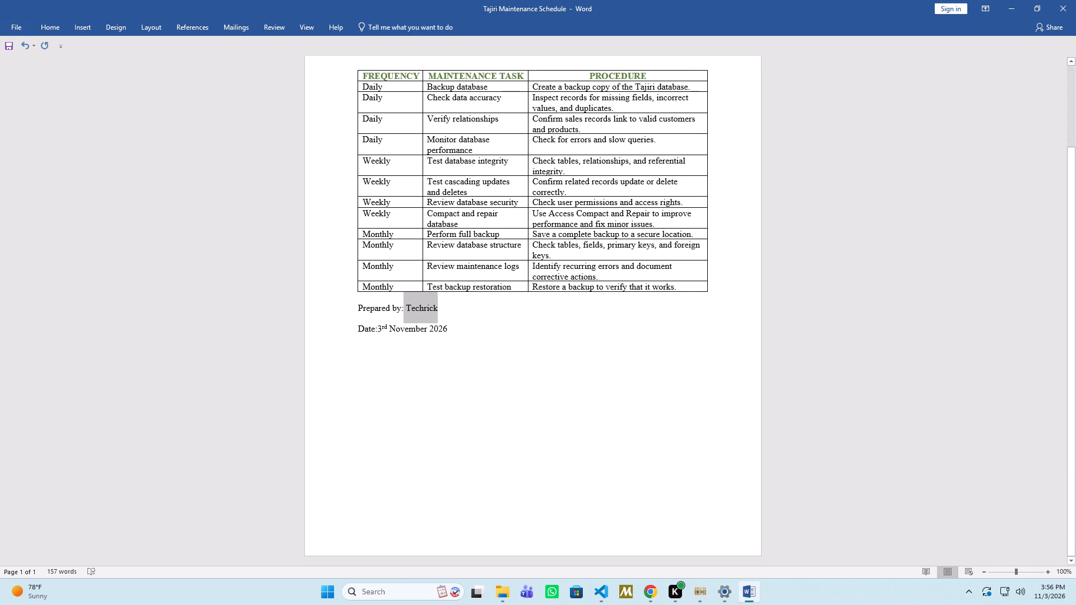
{"action": "left_click", "coordinate": [410, 294]}
{"action": "left_click", "coordinate": [460, 336]}
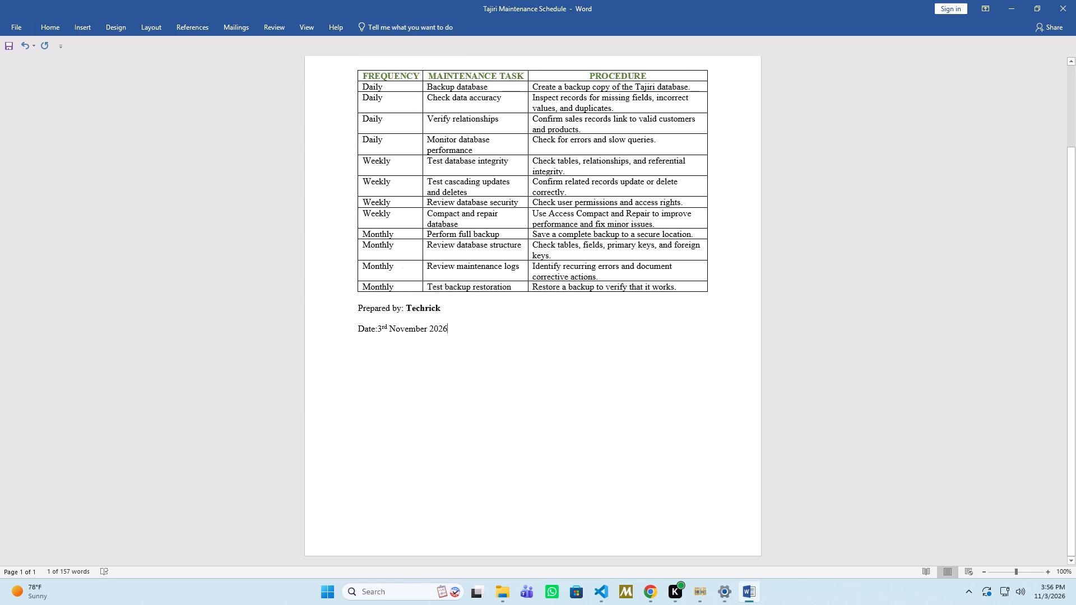
{"action": "left_click_drag", "start_coordinate": [454, 328], "coordinate": [380, 329]}
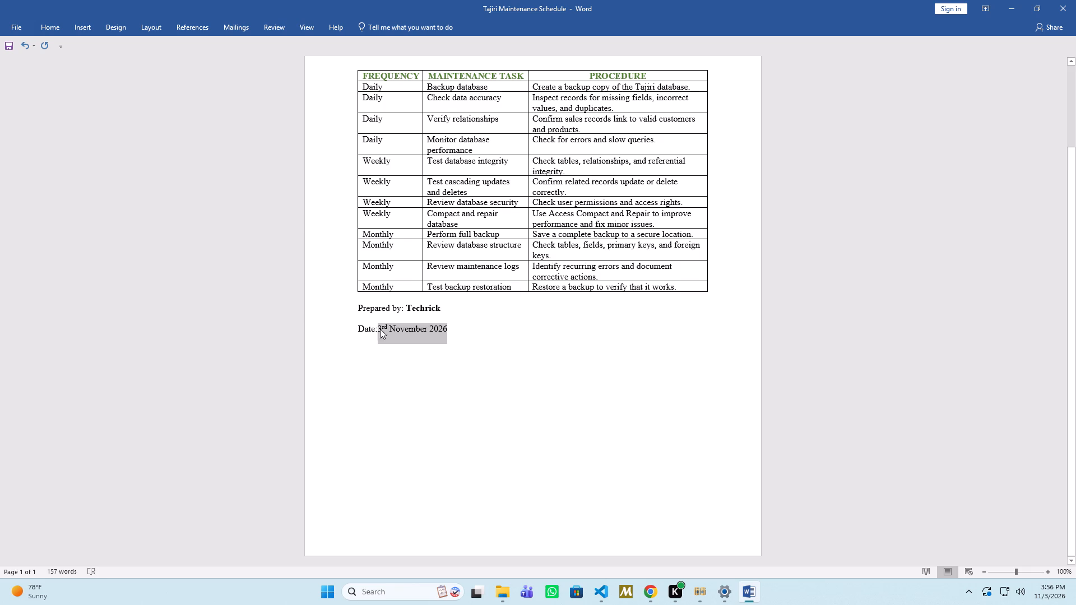
{"action": "left_click", "coordinate": [384, 307]}
{"action": "left_click", "coordinate": [509, 352]}
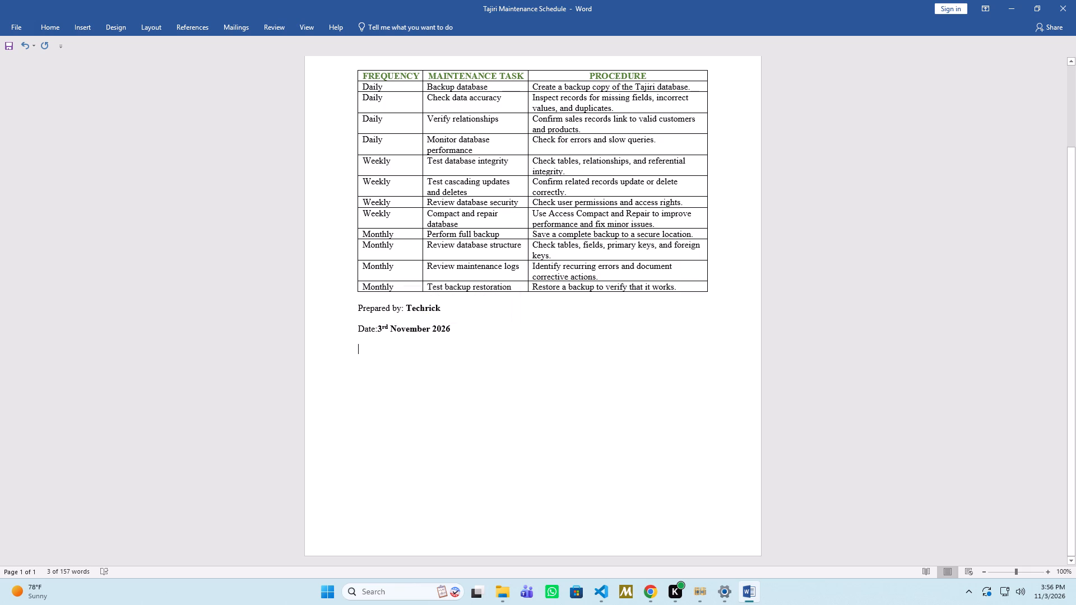
Save the formatted schedule document and return to the TechRick folder in File Explorer, keeping the document open.
{"action": "scroll", "coordinate": [545, 361], "scroll_direction": "up", "scroll_amount": 4}
{"action": "scroll", "coordinate": [544, 356], "scroll_direction": "down", "scroll_amount": 6}
{"action": "scroll", "coordinate": [544, 356], "scroll_direction": "up", "scroll_amount": 5}
{"action": "scroll", "coordinate": [544, 355], "scroll_direction": "down", "scroll_amount": 6}
{"action": "key", "text": "ctrl+s"}
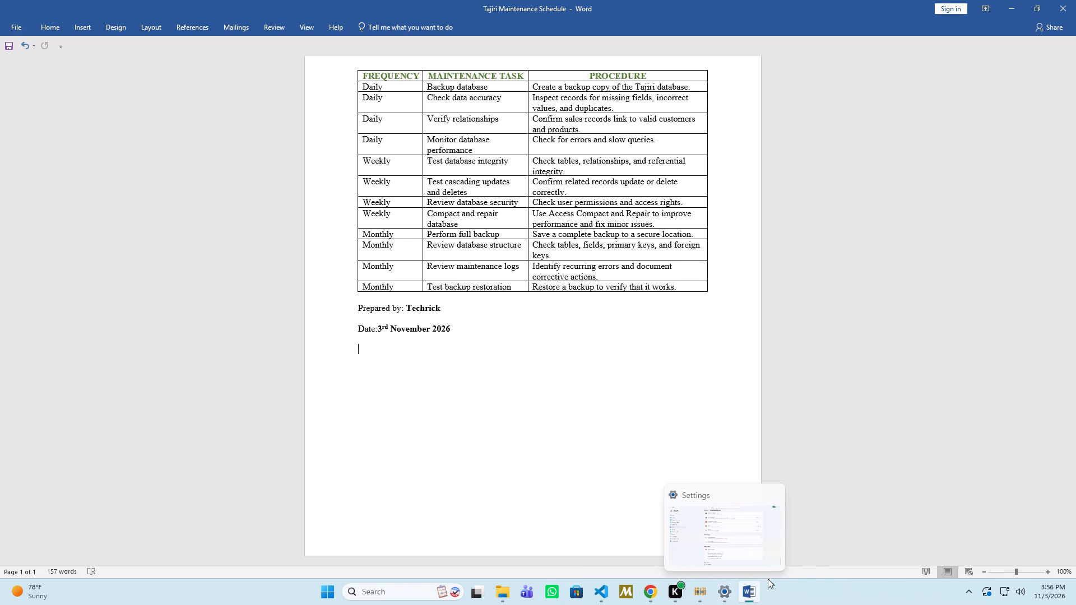
{"action": "left_click", "coordinate": [753, 590]}
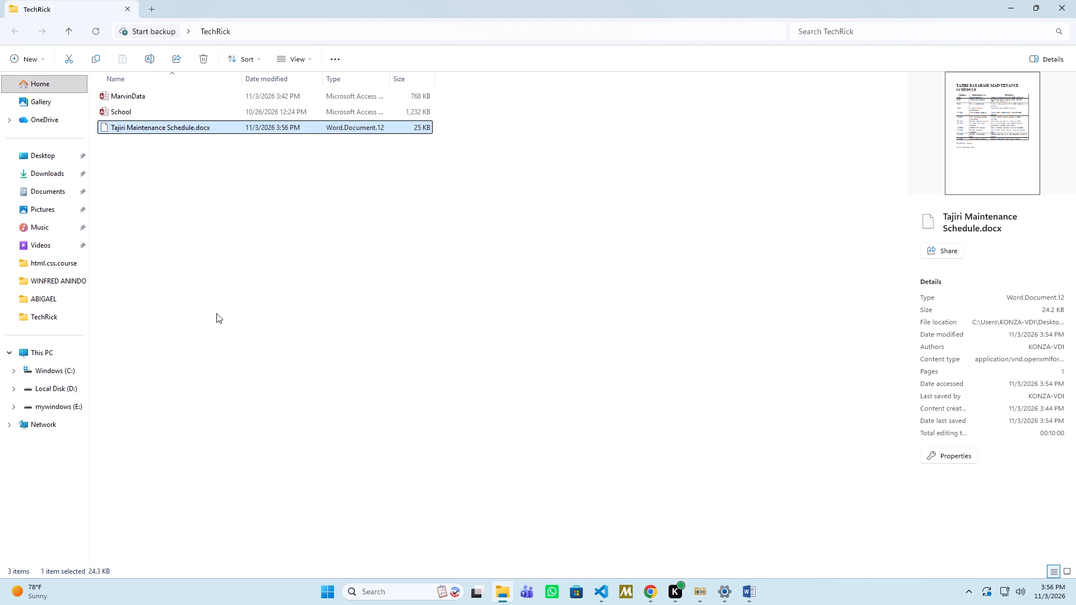